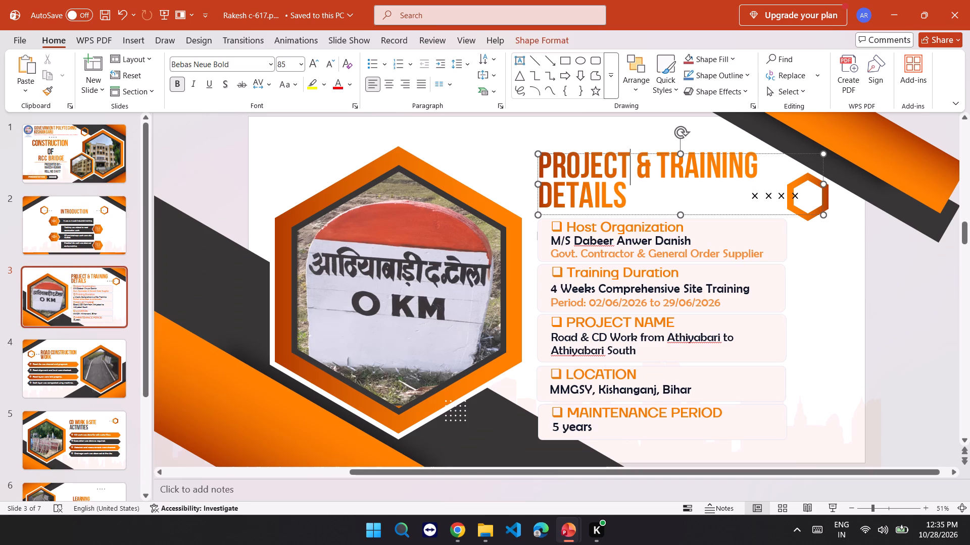
pyautogui.moveTo(638, 169); pyautogui.dragTo(818, 157)
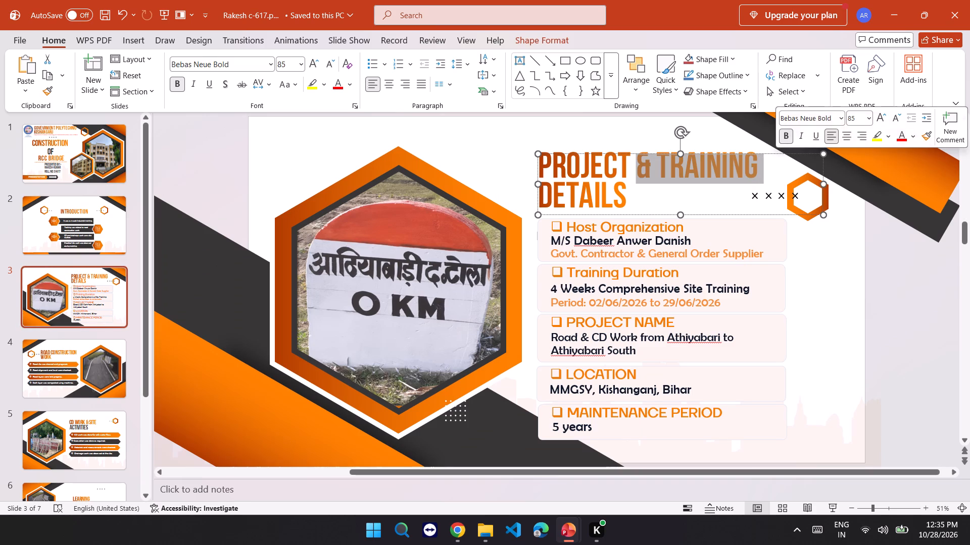
pyautogui.press('BackSpace')
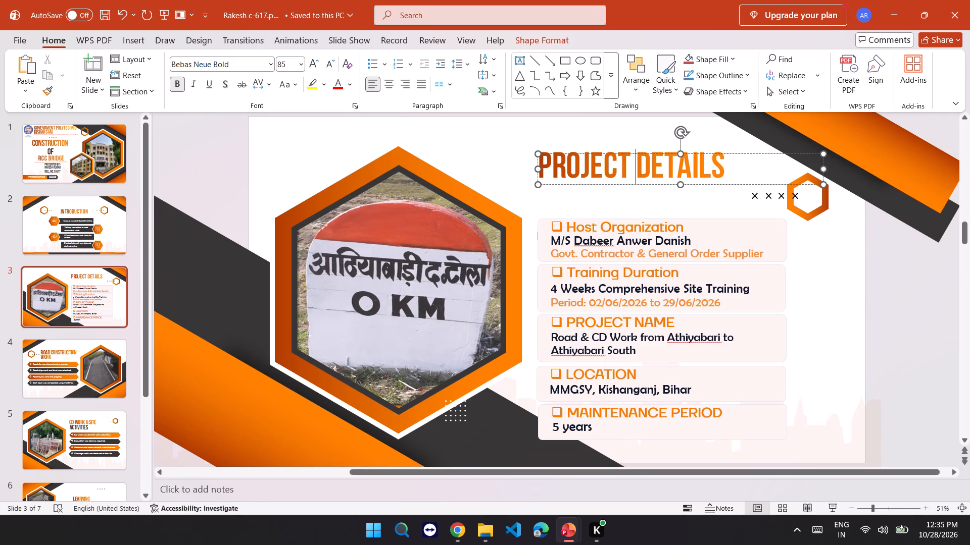
pyautogui.moveTo(718, 166); pyautogui.dragTo(596, 168)
pyautogui.click(638, 167)
pyautogui.moveTo(637, 166); pyautogui.dragTo(736, 165)
pyautogui.press('BackSpace')
# Insert "About the" before "Project" in the slide 3 title, with "Project" on its own second line.
pyautogui.click(536, 165)
pyautogui.click(541, 165)
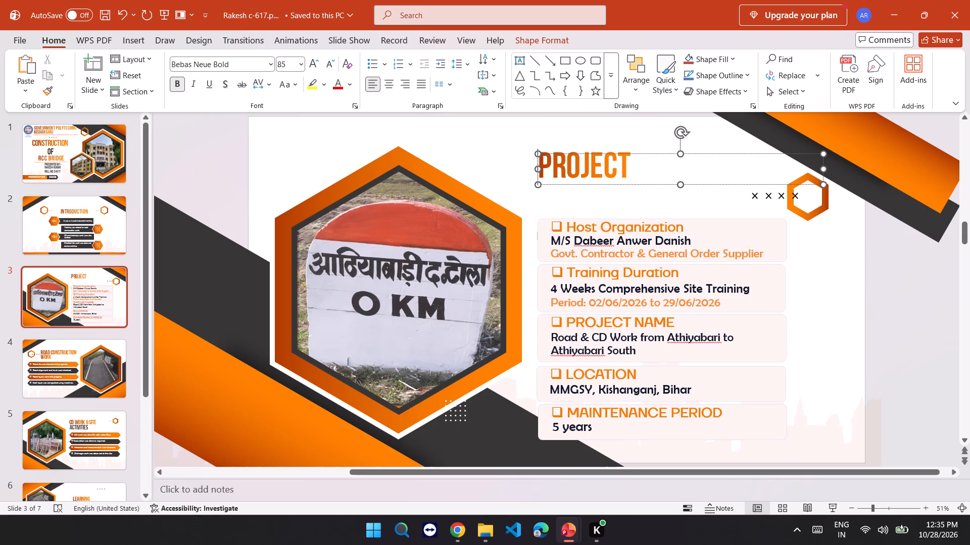
pyautogui.write('ab')
pyautogui.press('o')
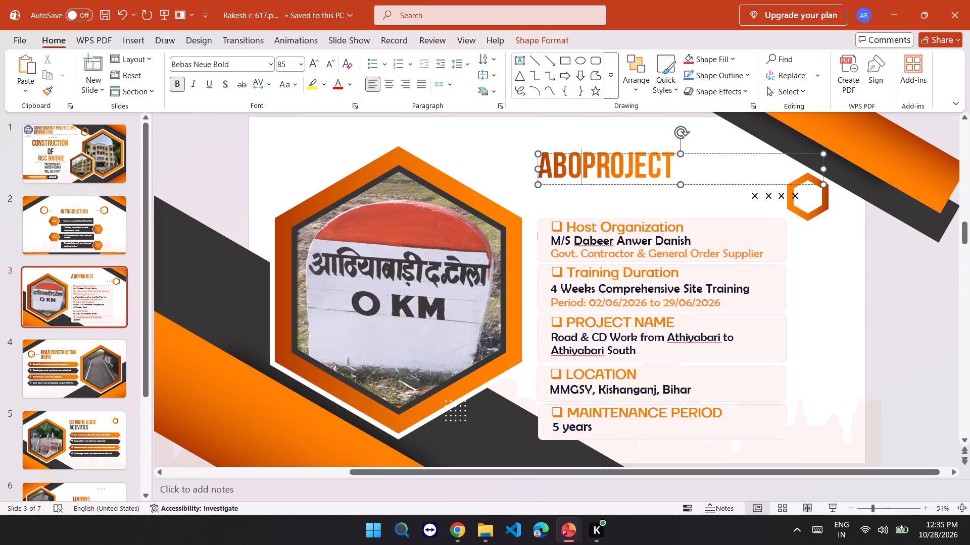
pyautogui.write('ut')
pyautogui.press('space')
pyautogui.write('th')
pyautogui.write('a')
pyautogui.press('space')
pyautogui.press('BackSpace')
pyautogui.press('BackSpace')
pyautogui.press('e')
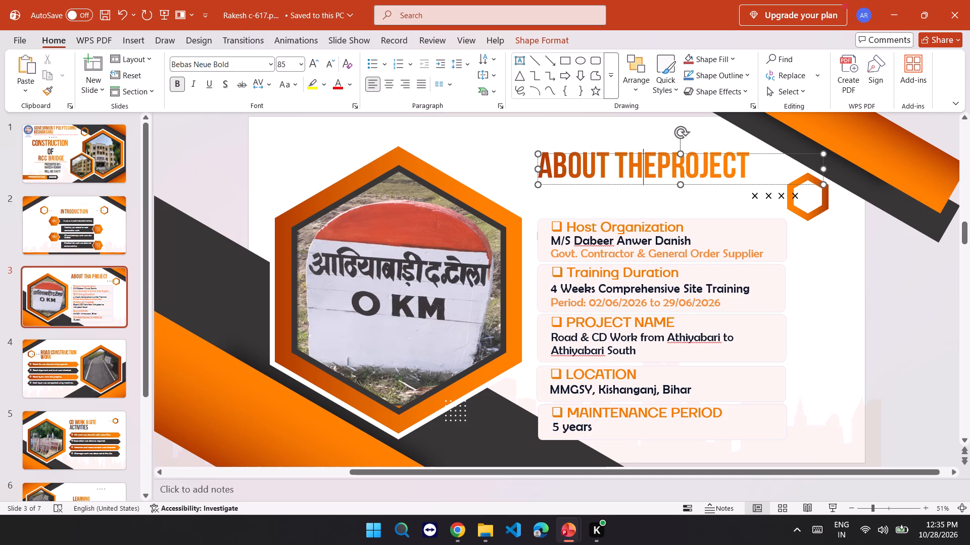
pyautogui.press('space')
pyautogui.press('Return')
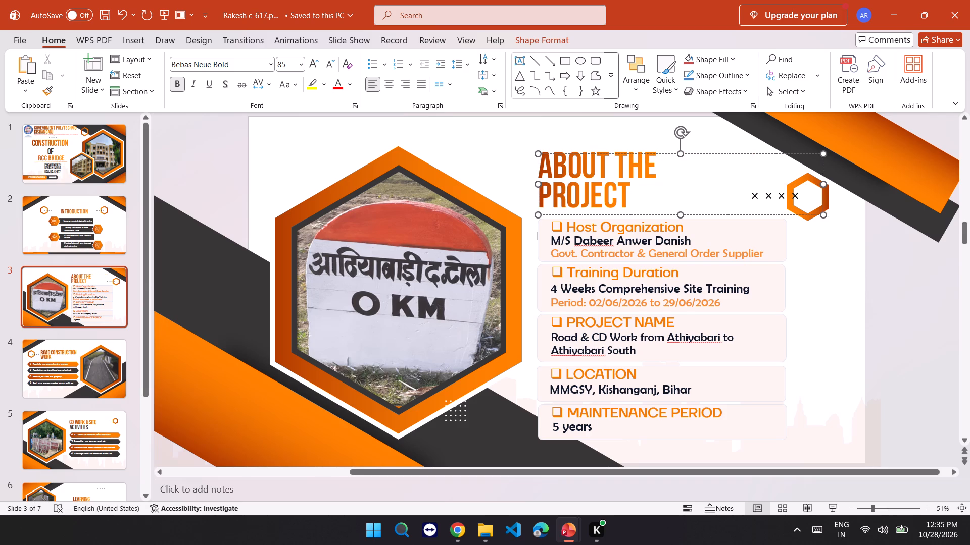
# Nudge the "About the Project" title box on slide 3 slightly upward.
pyautogui.click(613, 154)
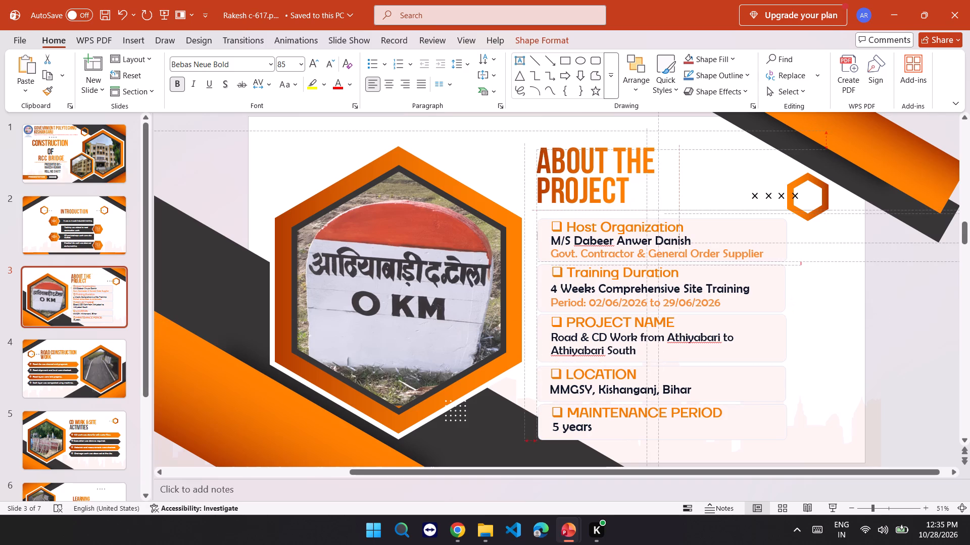
# Start rewording the first Introduction line on slide 2 by overwriting "was a 4-week industrial training." with "i com".
pyautogui.click(95, 166)
pyautogui.click(82, 209)
pyautogui.click(594, 271)
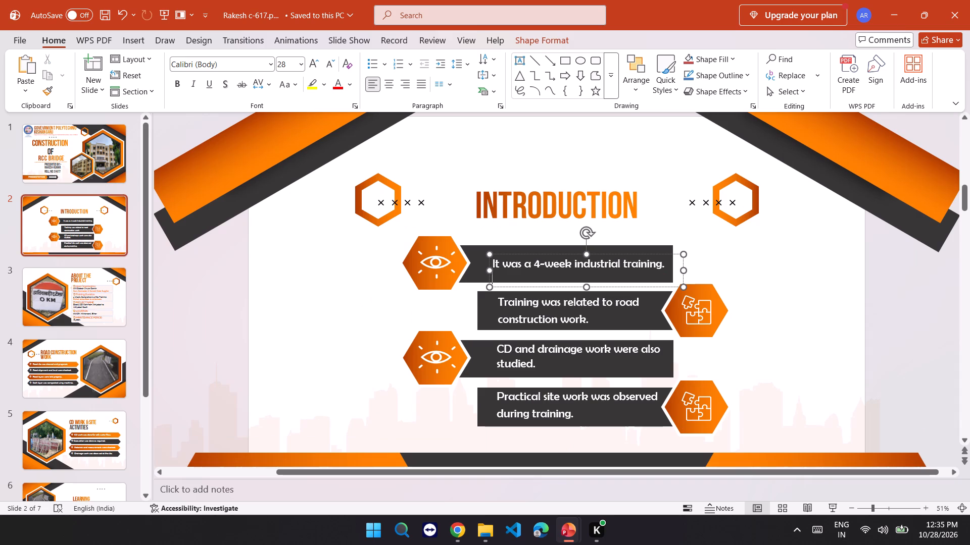
pyautogui.moveTo(664, 262); pyautogui.dragTo(500, 259)
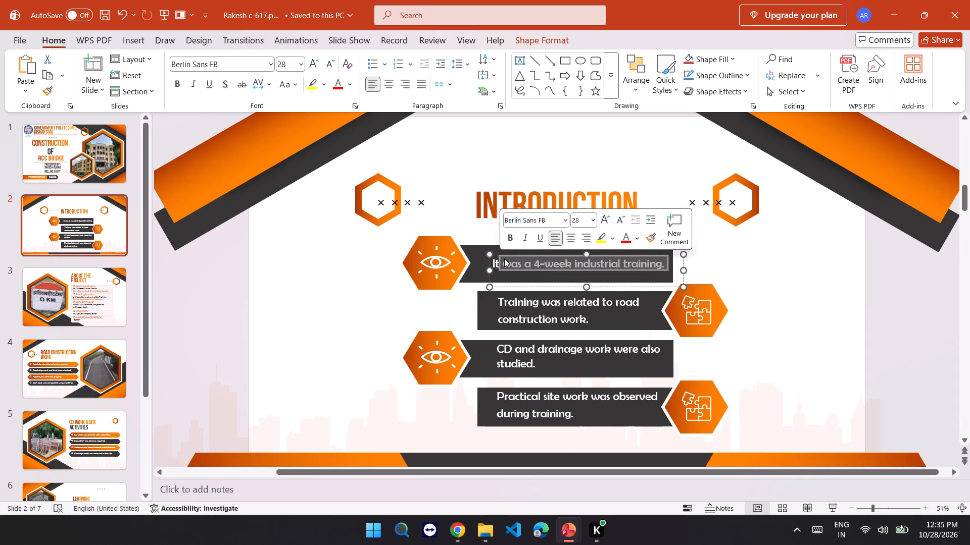
pyautogui.write('i com')
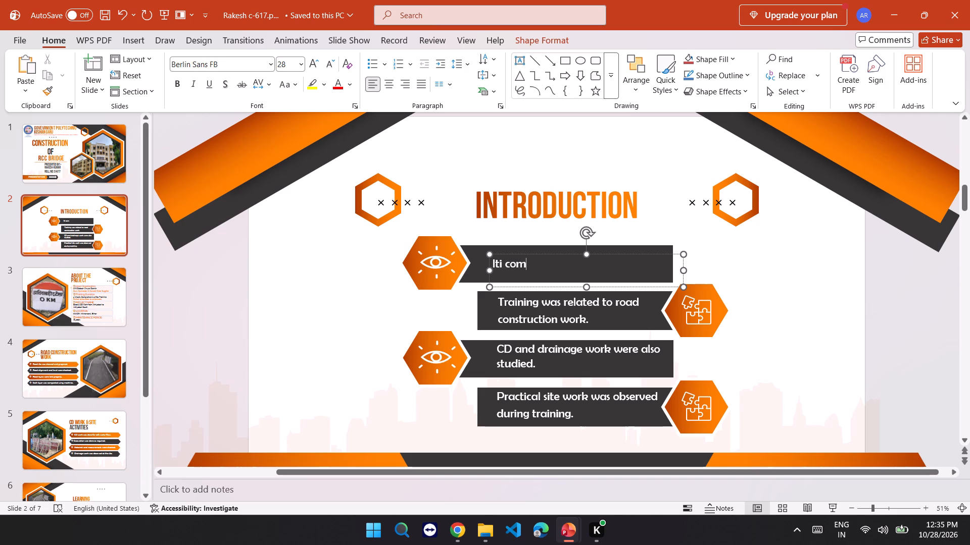
# Correct the start of the first Introduction line on slide 2, replacing "Iti com" with "I completed me".
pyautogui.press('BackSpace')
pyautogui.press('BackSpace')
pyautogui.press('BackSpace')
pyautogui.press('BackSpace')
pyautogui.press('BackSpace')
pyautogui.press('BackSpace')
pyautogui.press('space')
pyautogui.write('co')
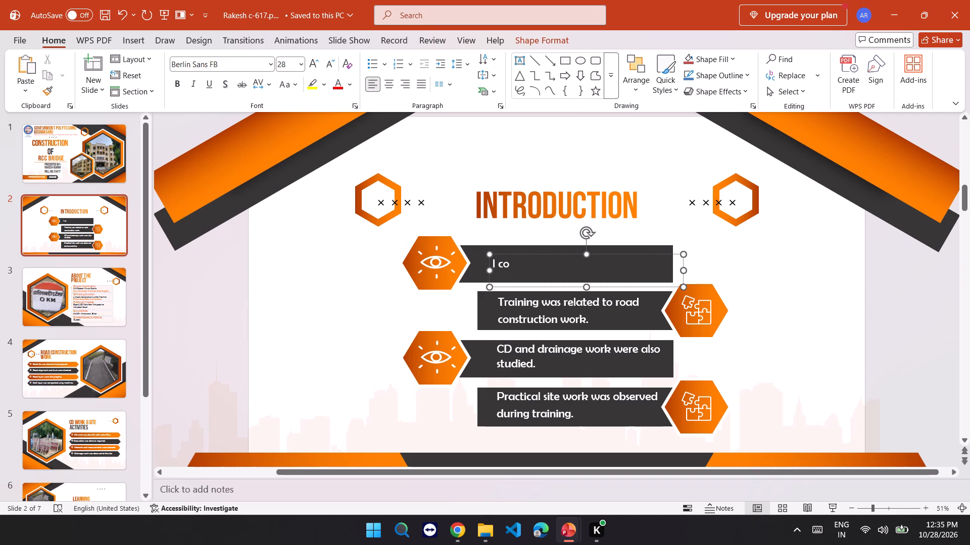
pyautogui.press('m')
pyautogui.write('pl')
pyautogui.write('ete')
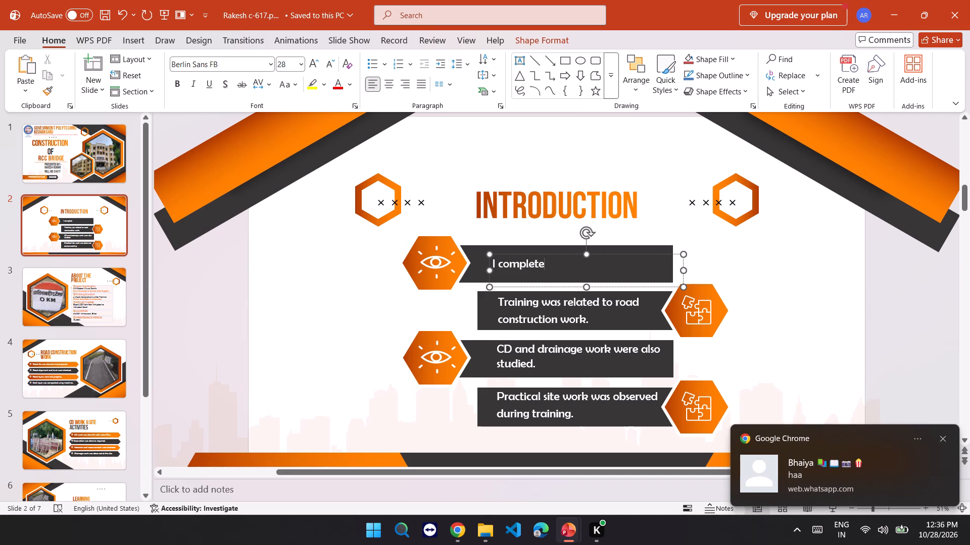
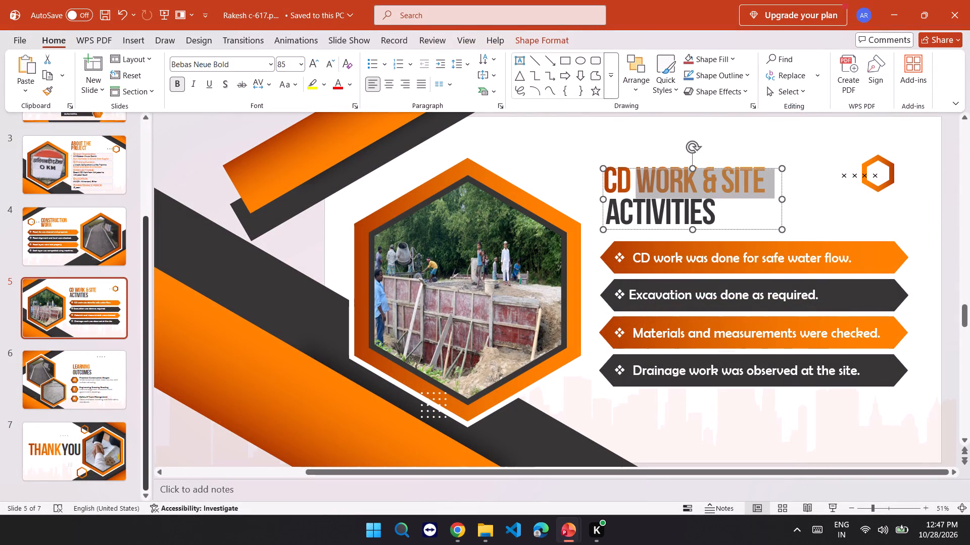
pyautogui.moveTo(647, 173); pyautogui.dragTo(586, 187)
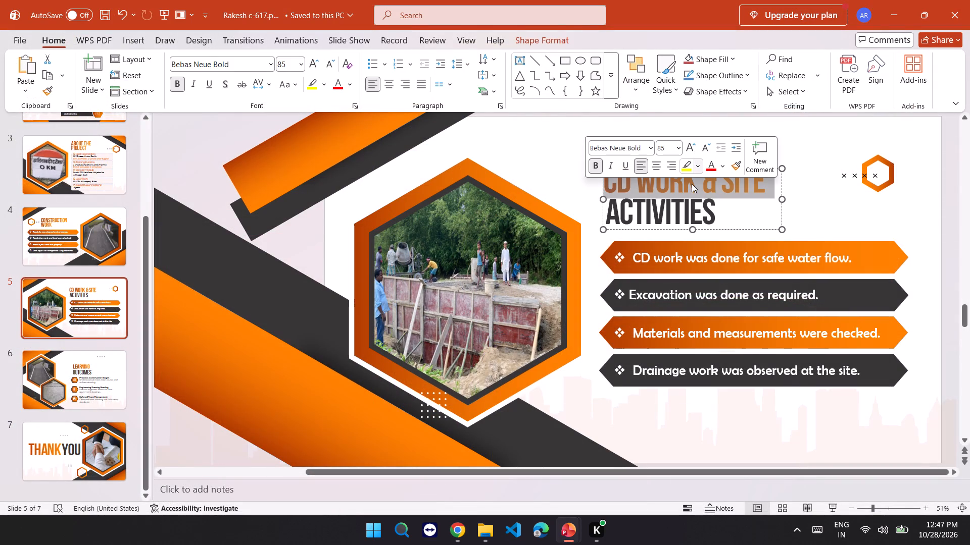
pyautogui.press('super+v')
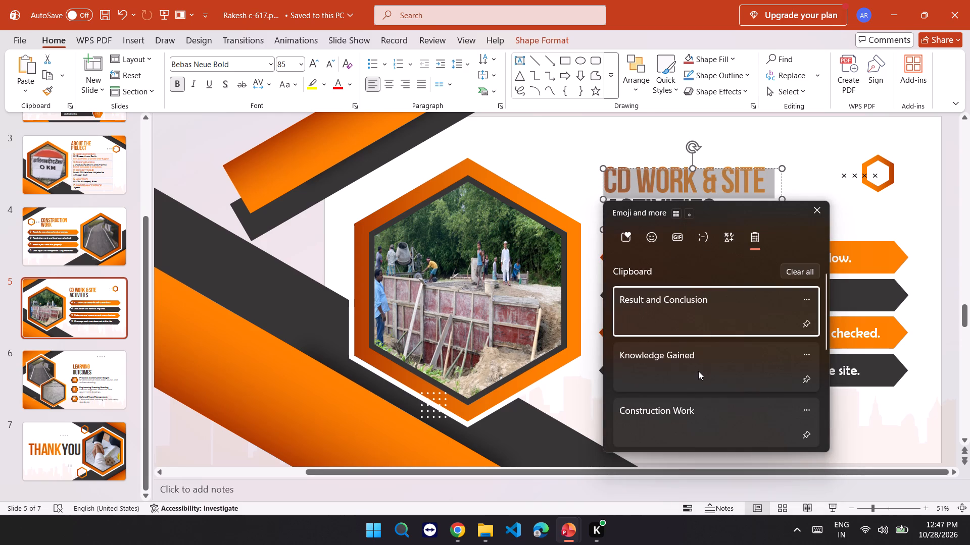
pyautogui.click(697, 366)
pyautogui.hotkey('ctrl', 'v')
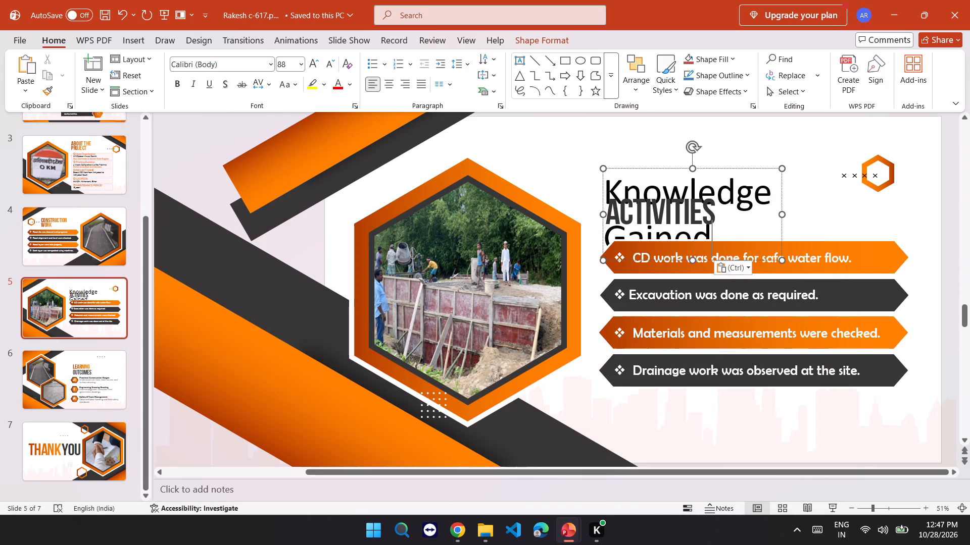
pyautogui.click(735, 267)
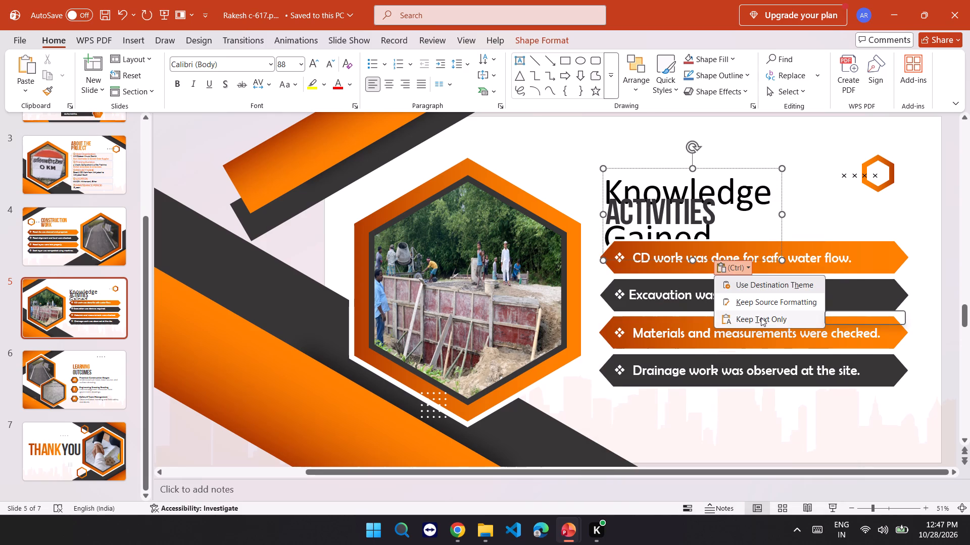
pyautogui.click(760, 322)
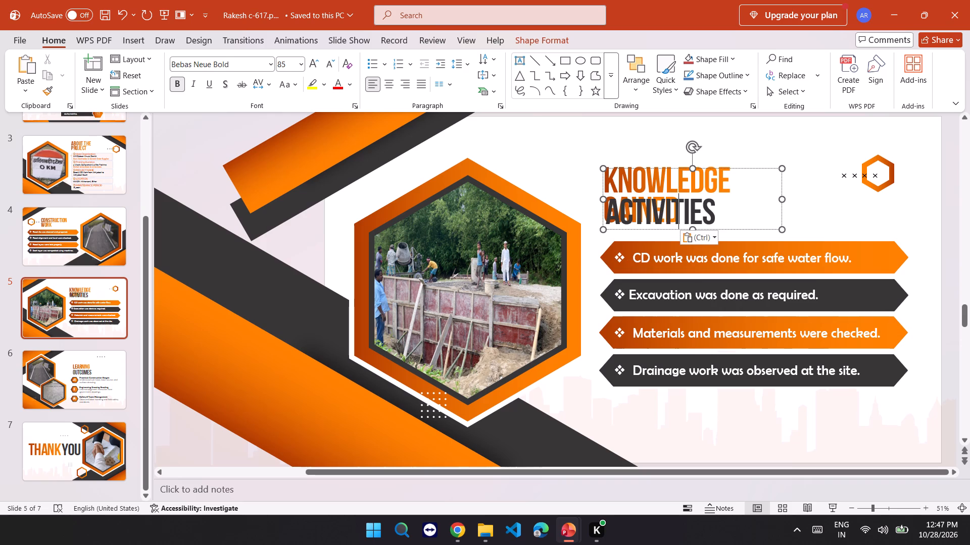
# Delete the word "Gained" from slide 5's orange title line, leaving "Knowledge".
pyautogui.press('BackSpace')
pyautogui.press('BackSpace')
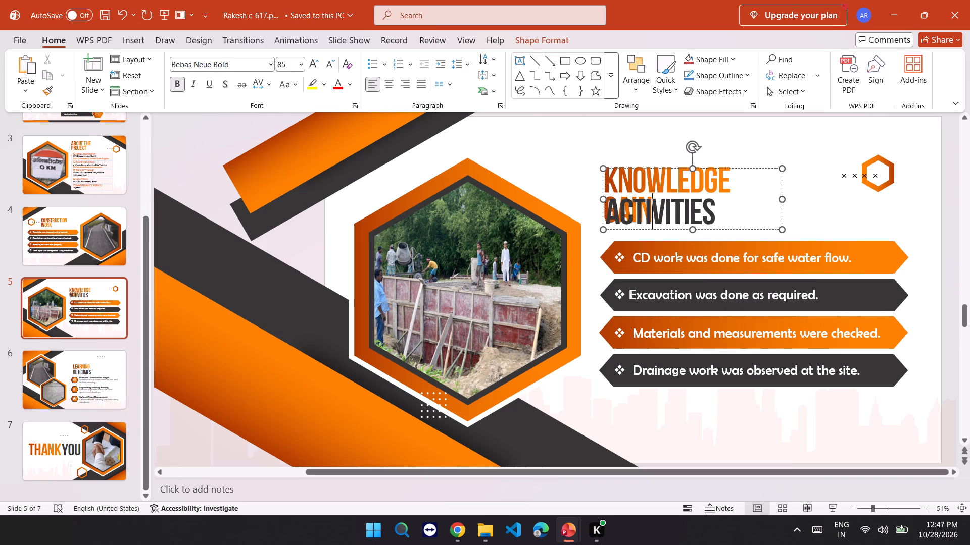
pyautogui.press('BackSpace')
pyautogui.press('BackSpace')
pyautogui.press('BackSpace')
pyautogui.press('BackSpace')
# Replace slide 5's dark title line "Activities" with "Knowledge Gained" from the clipboard history, keeping text only.
pyautogui.click(687, 210)
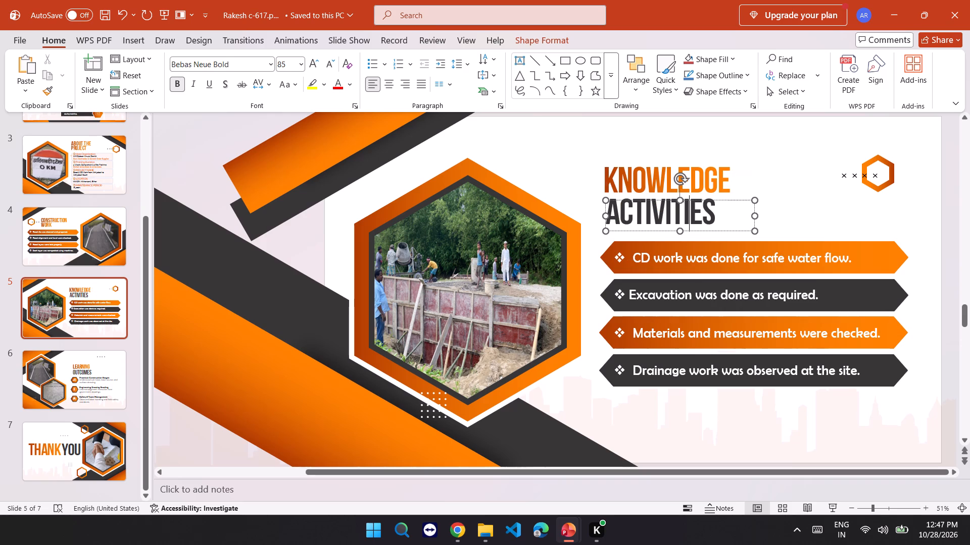
pyautogui.moveTo(713, 215); pyautogui.dragTo(622, 219)
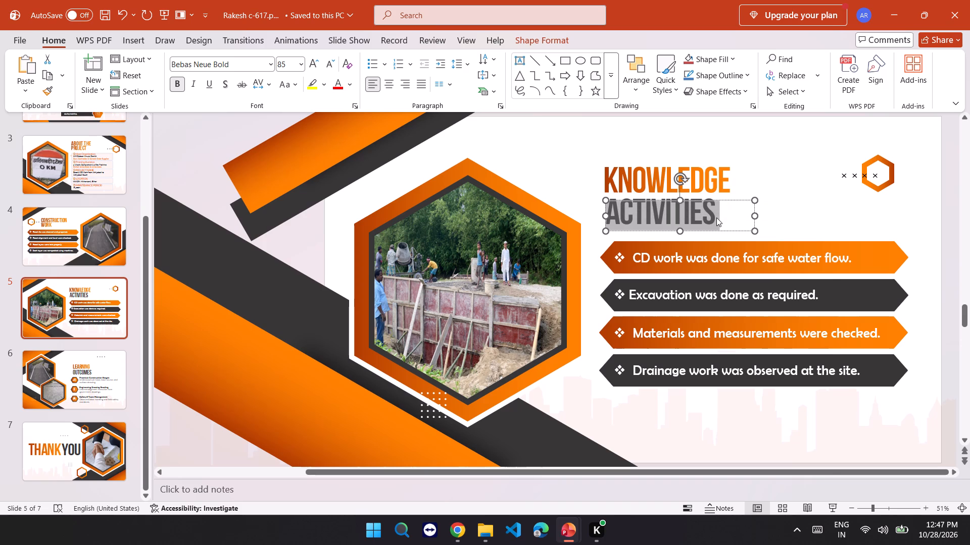
pyautogui.press('super+v')
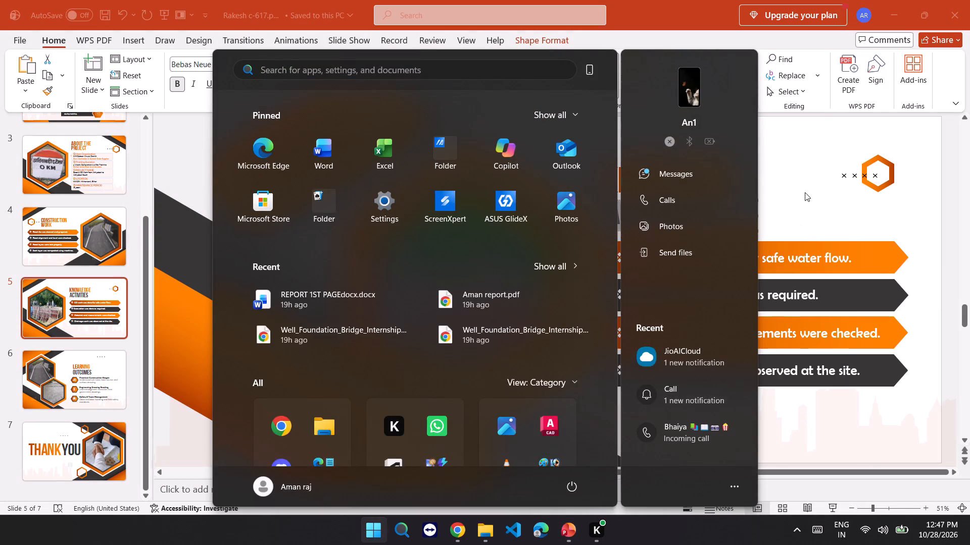
pyautogui.click(805, 193)
pyautogui.press('super+v')
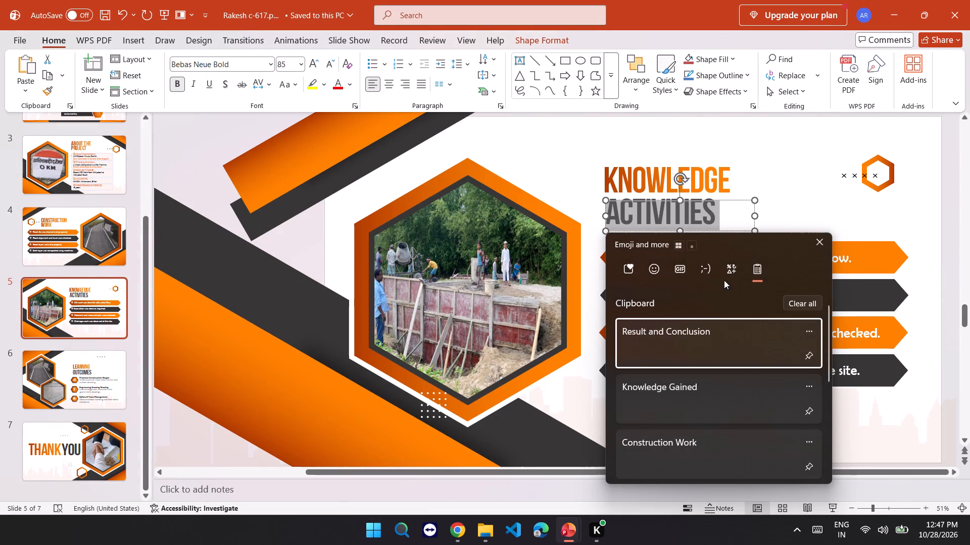
pyautogui.click(709, 397)
pyautogui.hotkey('ctrl', 'v')
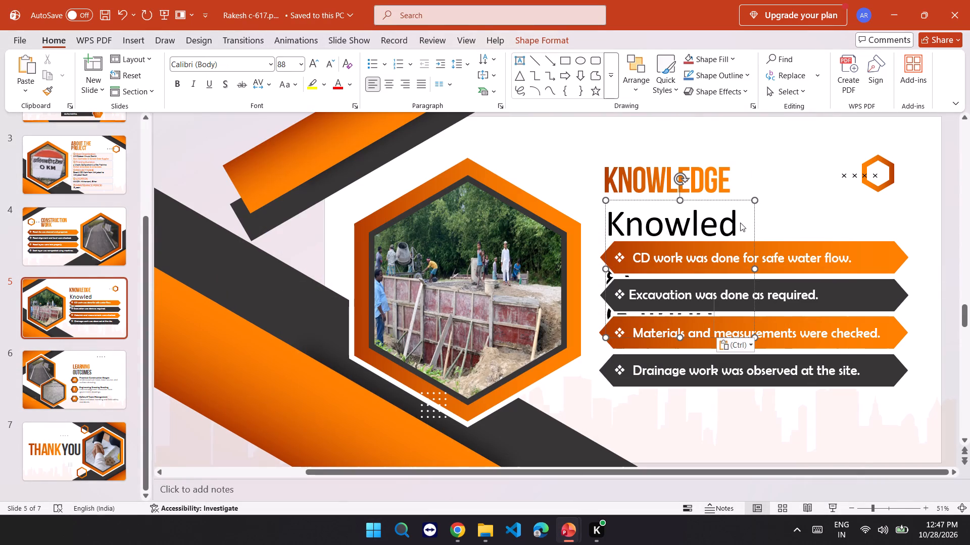
pyautogui.click(745, 347)
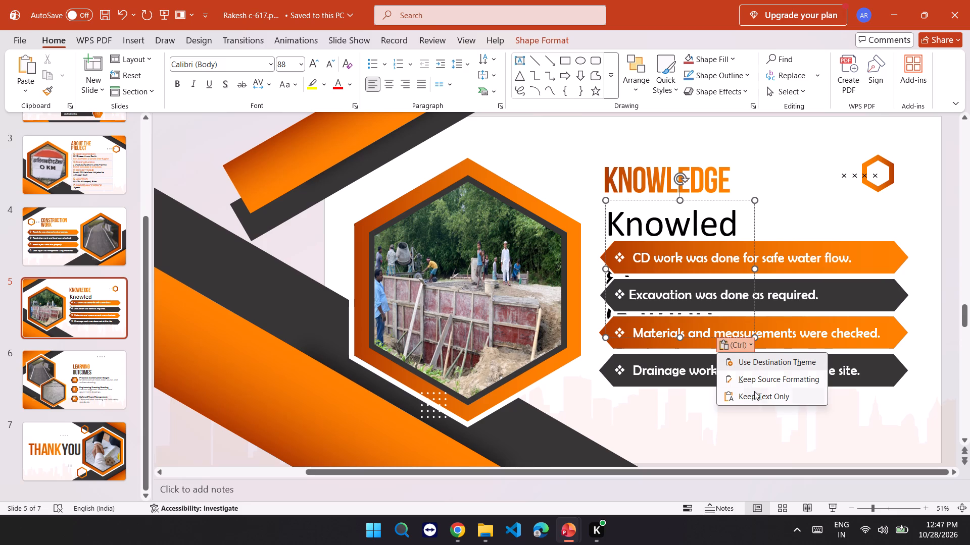
pyautogui.click(755, 394)
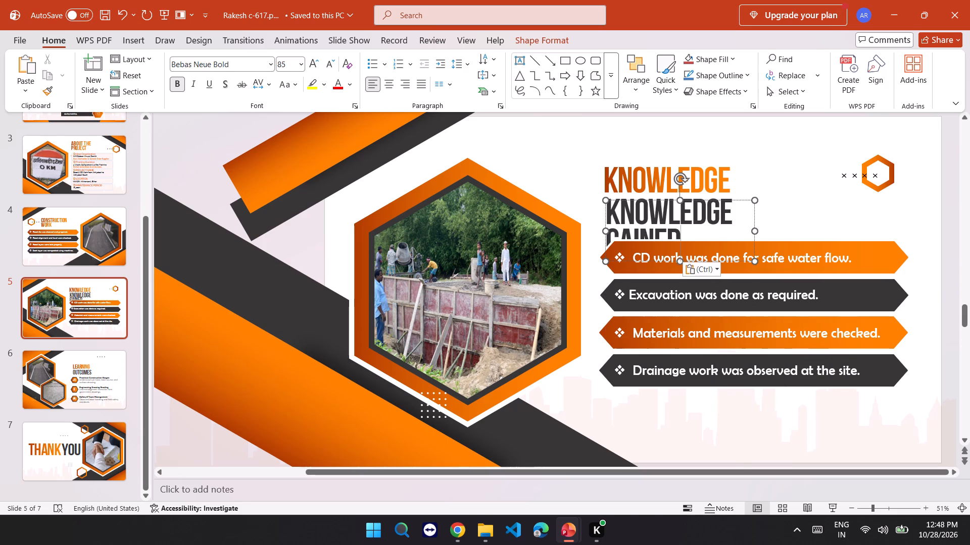
# Delete the word "Knowledge" from slide 5's dark title line, leaving "Gained".
pyautogui.moveTo(730, 216); pyautogui.dragTo(601, 224)
pyautogui.press('BackSpace')
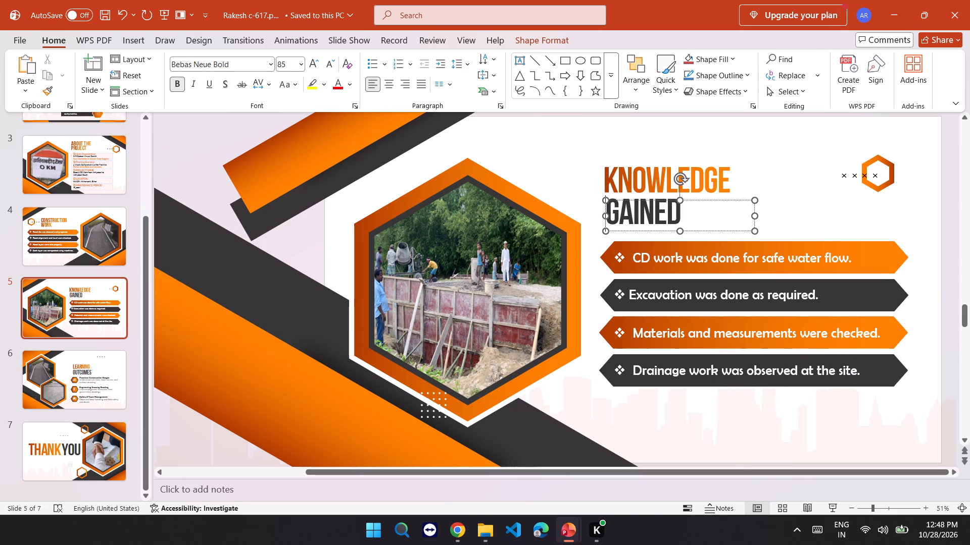
pyautogui.click(778, 198)
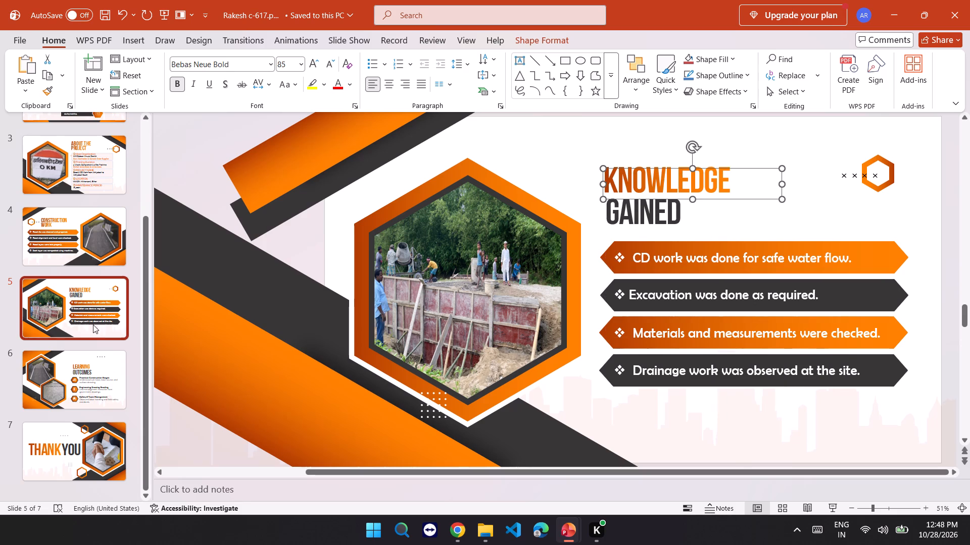
# Open slide 6, titled "Learning Outcomes".
pyautogui.scroll(-3, 93, 324)
pyautogui.click(101, 360)
pyautogui.click(700, 218)
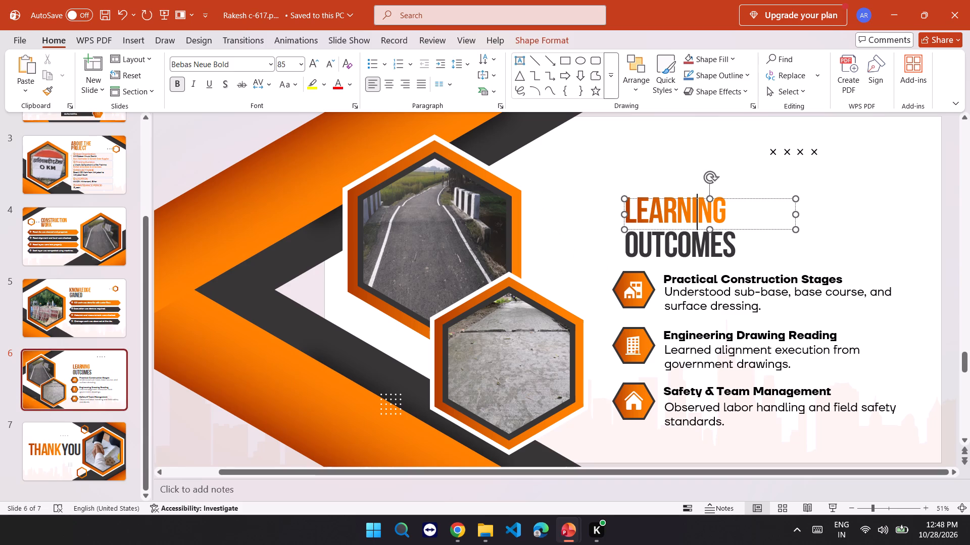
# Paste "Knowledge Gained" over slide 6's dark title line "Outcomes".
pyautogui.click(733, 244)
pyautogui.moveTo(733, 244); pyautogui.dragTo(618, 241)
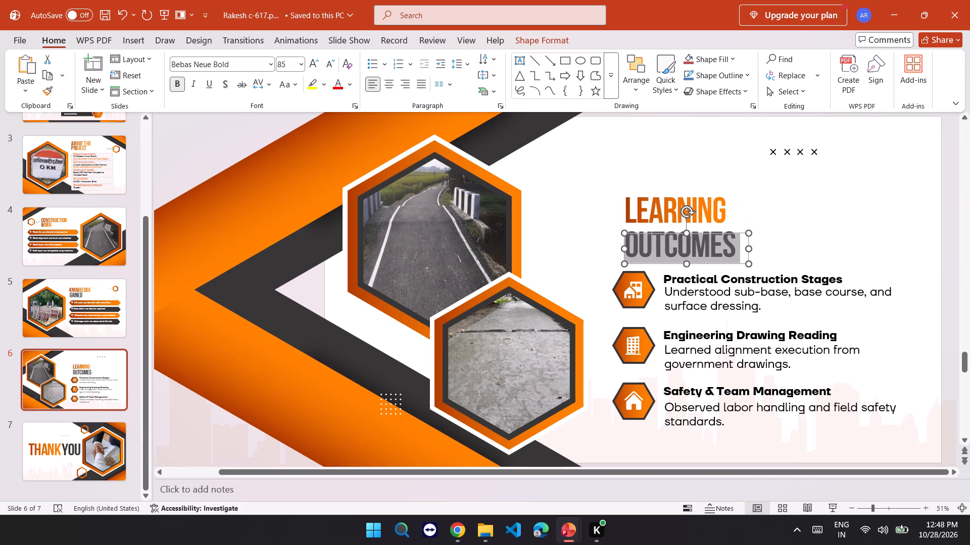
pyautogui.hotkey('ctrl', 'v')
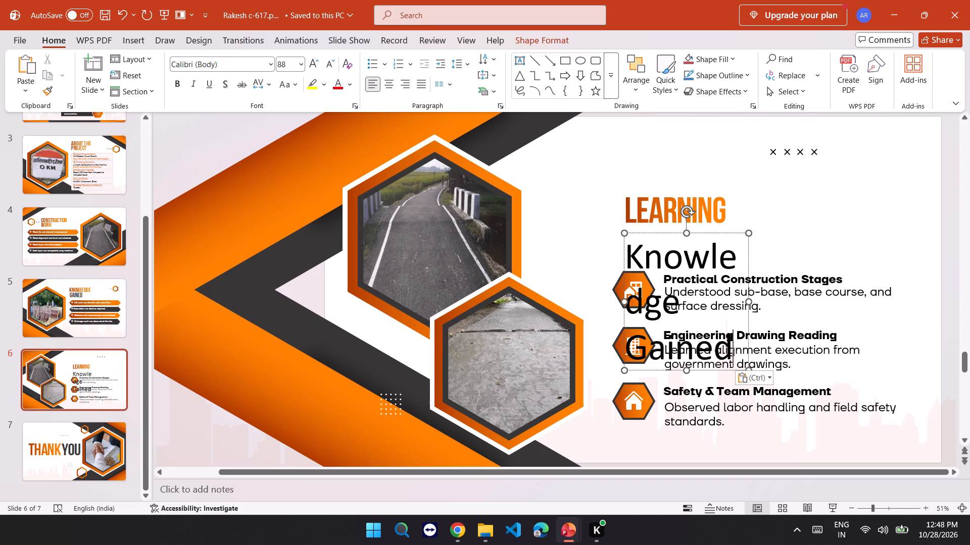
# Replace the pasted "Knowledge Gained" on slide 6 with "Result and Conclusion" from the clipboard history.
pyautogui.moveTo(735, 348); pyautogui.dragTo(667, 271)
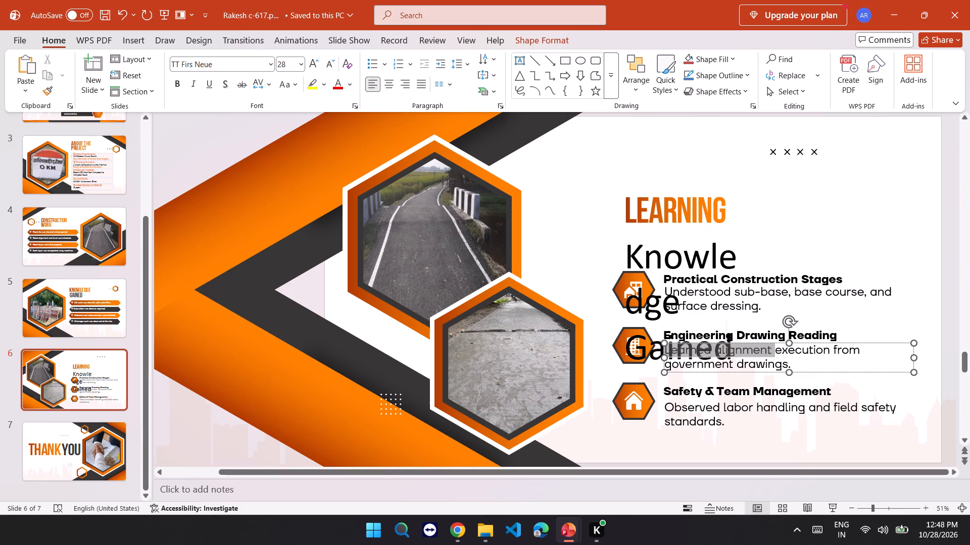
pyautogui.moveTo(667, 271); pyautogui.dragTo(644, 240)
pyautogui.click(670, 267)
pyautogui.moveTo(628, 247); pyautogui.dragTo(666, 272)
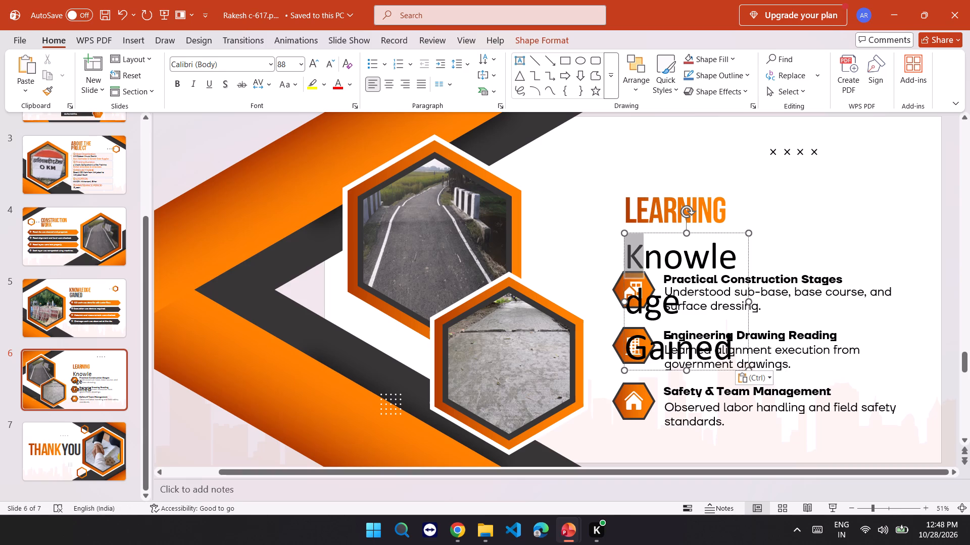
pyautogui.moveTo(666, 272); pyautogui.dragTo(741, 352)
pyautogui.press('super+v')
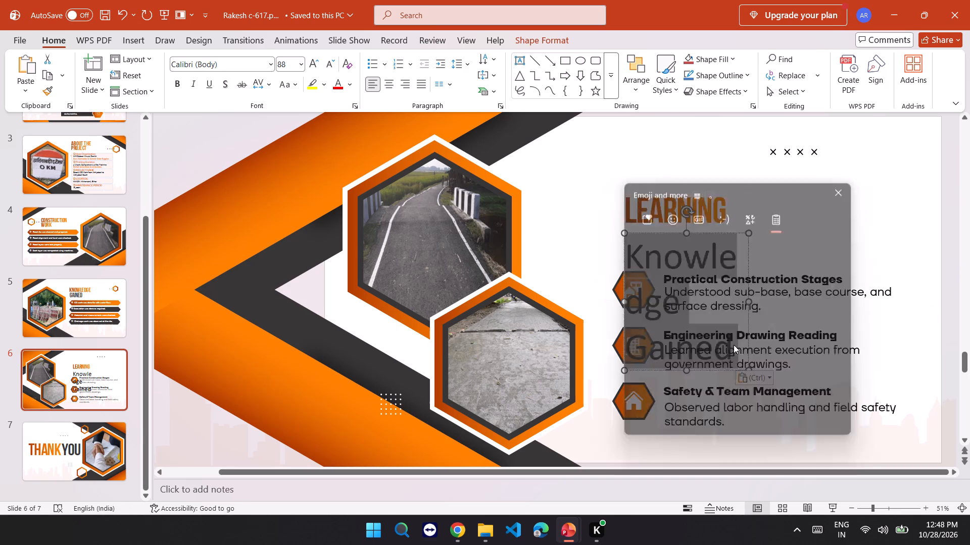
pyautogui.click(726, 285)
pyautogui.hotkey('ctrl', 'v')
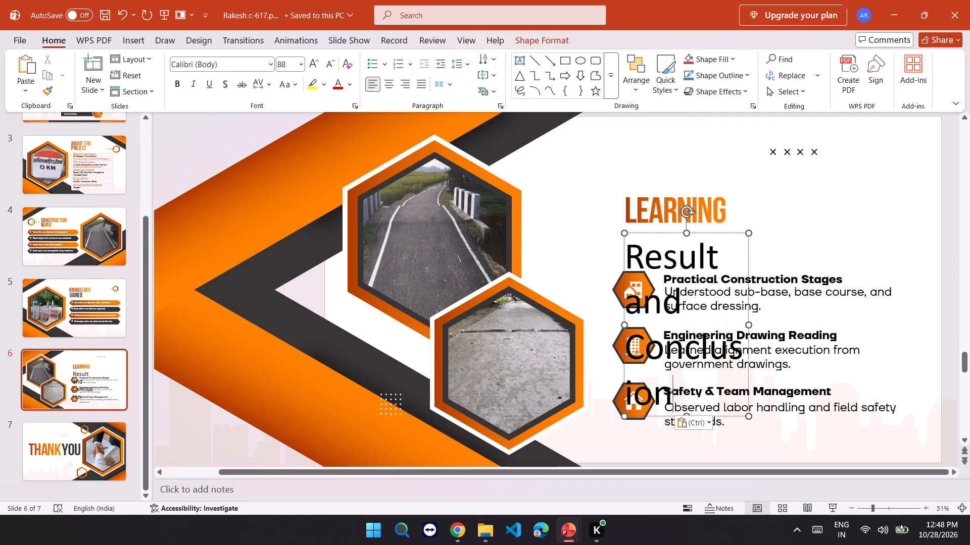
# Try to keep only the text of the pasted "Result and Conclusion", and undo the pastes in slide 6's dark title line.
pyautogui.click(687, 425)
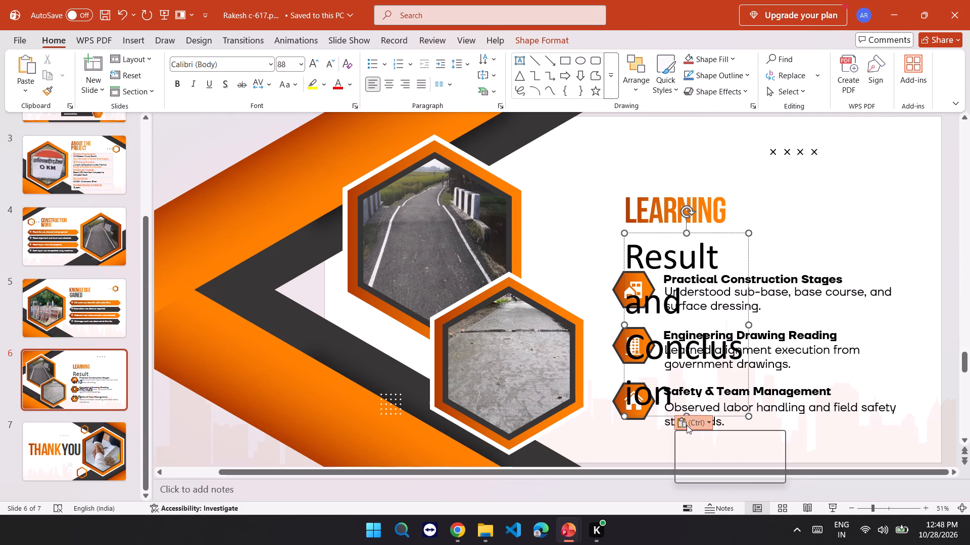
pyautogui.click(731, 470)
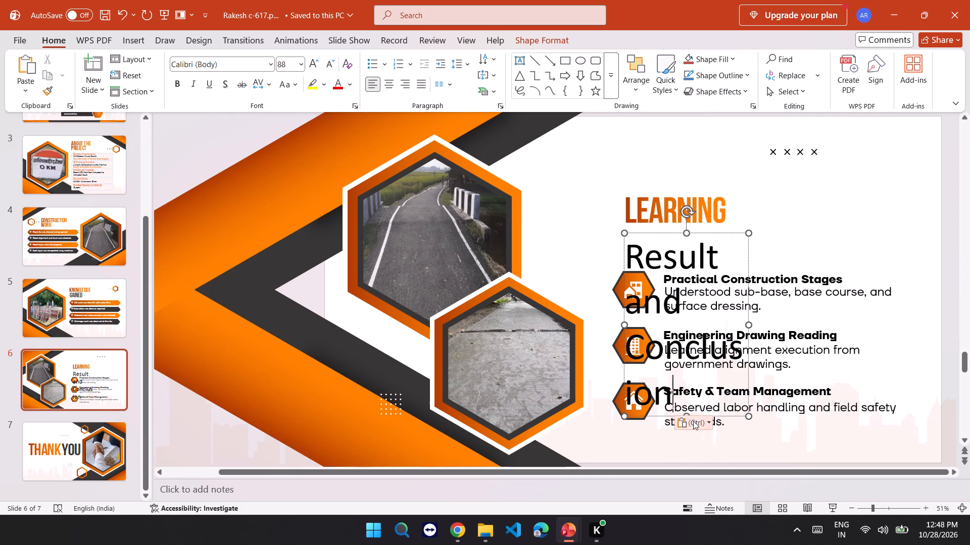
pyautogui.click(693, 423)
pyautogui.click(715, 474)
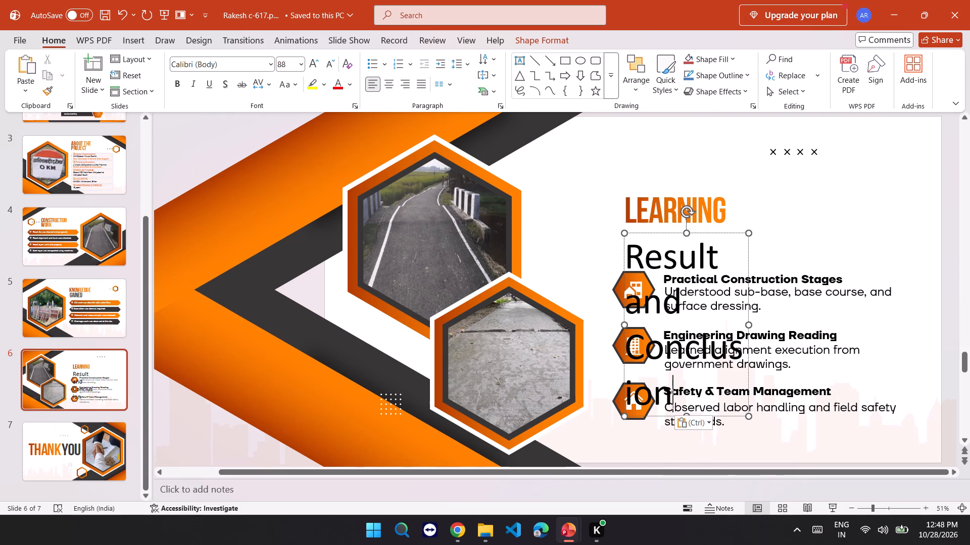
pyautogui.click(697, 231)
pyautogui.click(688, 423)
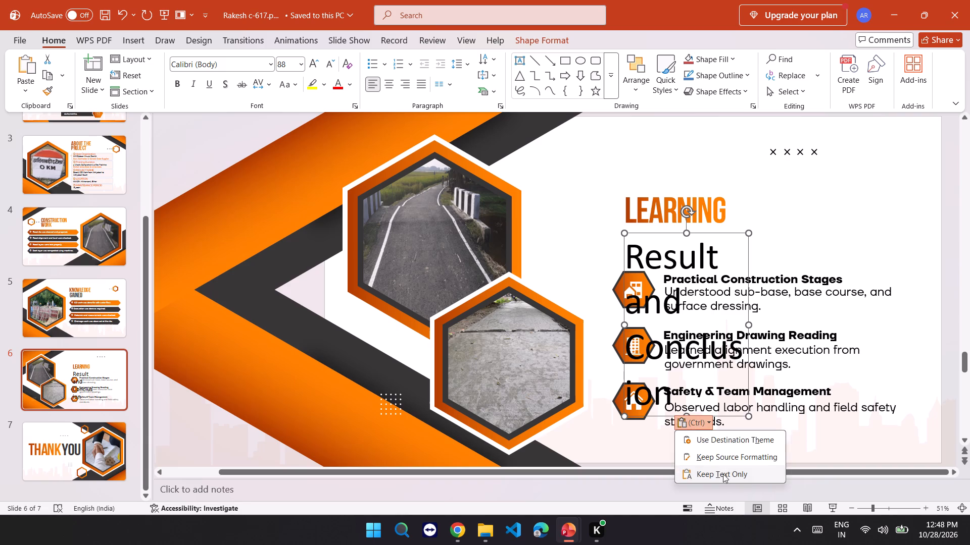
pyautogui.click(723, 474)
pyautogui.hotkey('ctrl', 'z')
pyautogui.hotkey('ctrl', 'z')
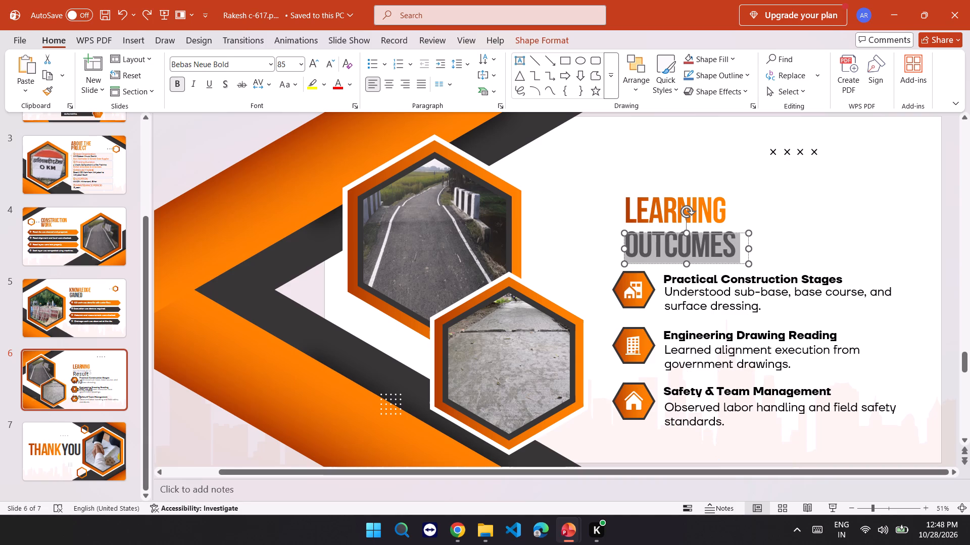
# Replace slide 6's dark title line "Outcomes" with "Result and Conclusion" from the clipboard history, keeping text only.
pyautogui.click(725, 246)
pyautogui.moveTo(734, 251); pyautogui.dragTo(638, 248)
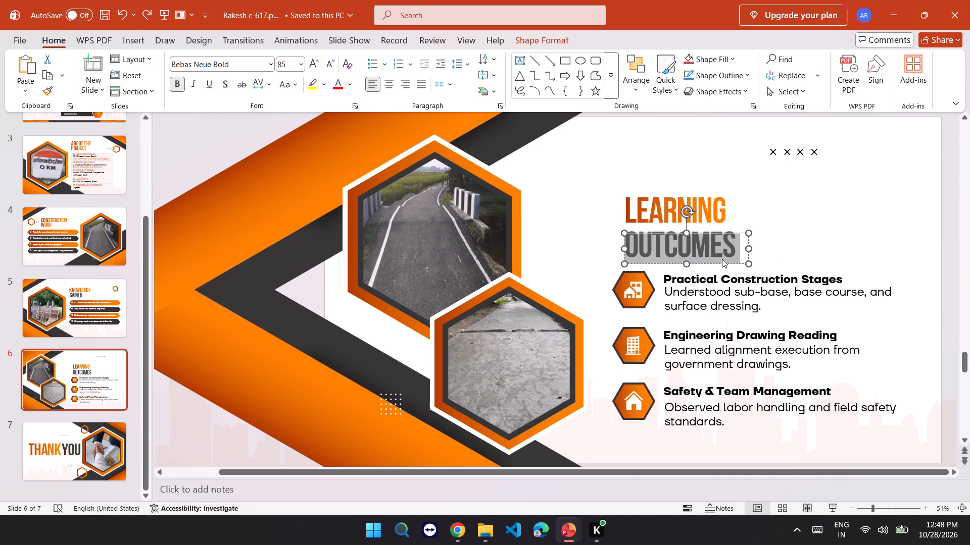
pyautogui.press('super+v')
pyautogui.click(702, 372)
pyautogui.hotkey('ctrl', 'v')
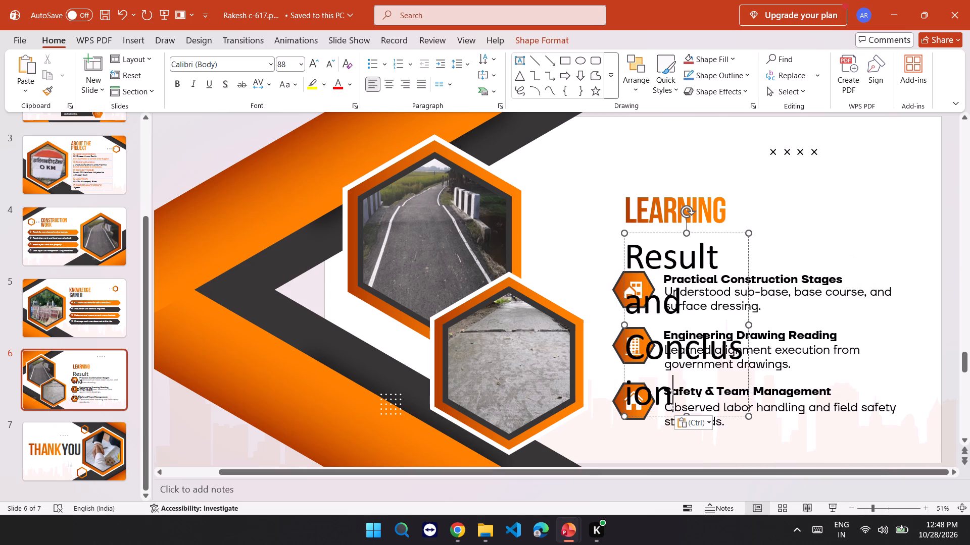
pyautogui.click(697, 421)
pyautogui.click(712, 474)
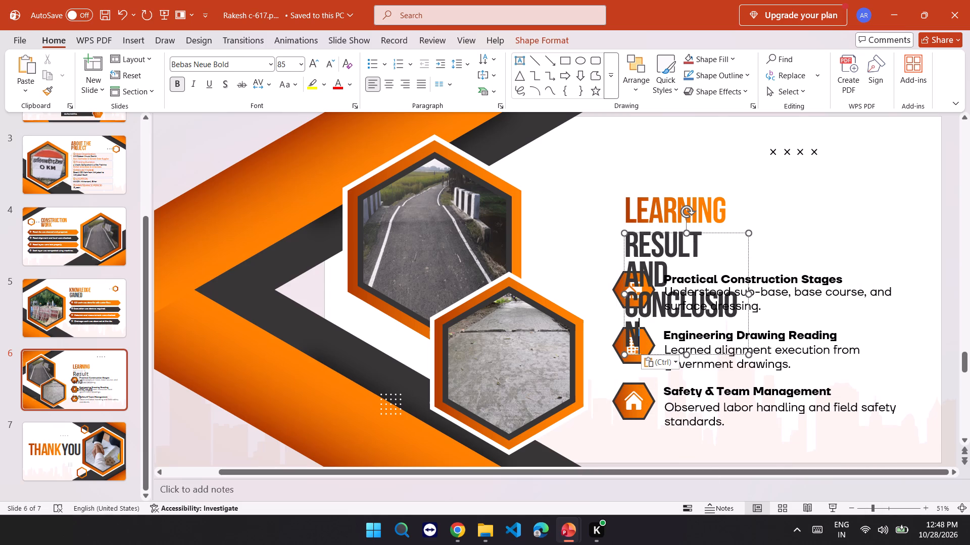
# Delete "Result and" from slide 6's dark title line, leaving "Conclusion".
pyautogui.moveTo(672, 282); pyautogui.dragTo(630, 216)
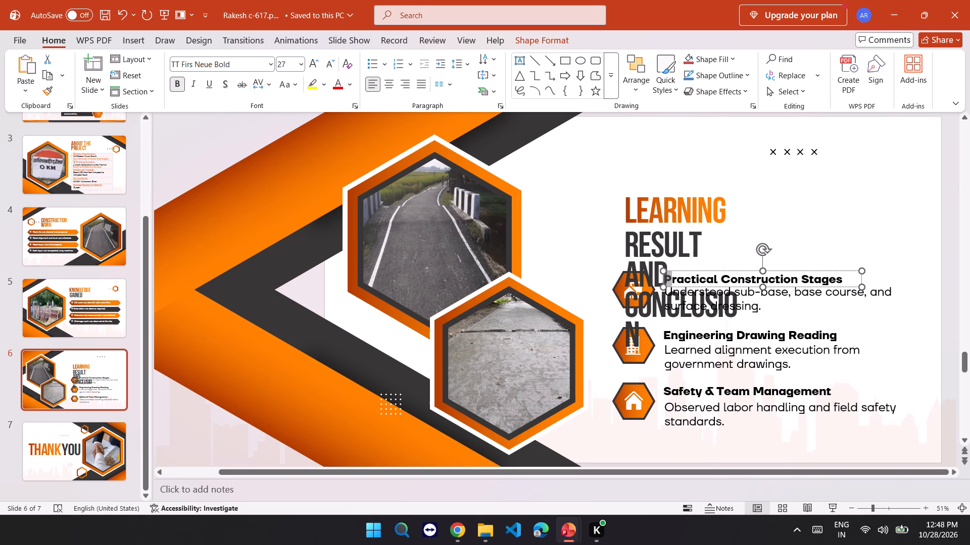
pyautogui.moveTo(630, 216); pyautogui.dragTo(629, 222)
pyautogui.click(663, 300)
pyautogui.click(650, 270)
pyautogui.moveTo(667, 276); pyautogui.dragTo(654, 264)
pyautogui.click(655, 265)
pyautogui.click(668, 270)
pyautogui.press('BackSpace')
pyautogui.press('BackSpace')
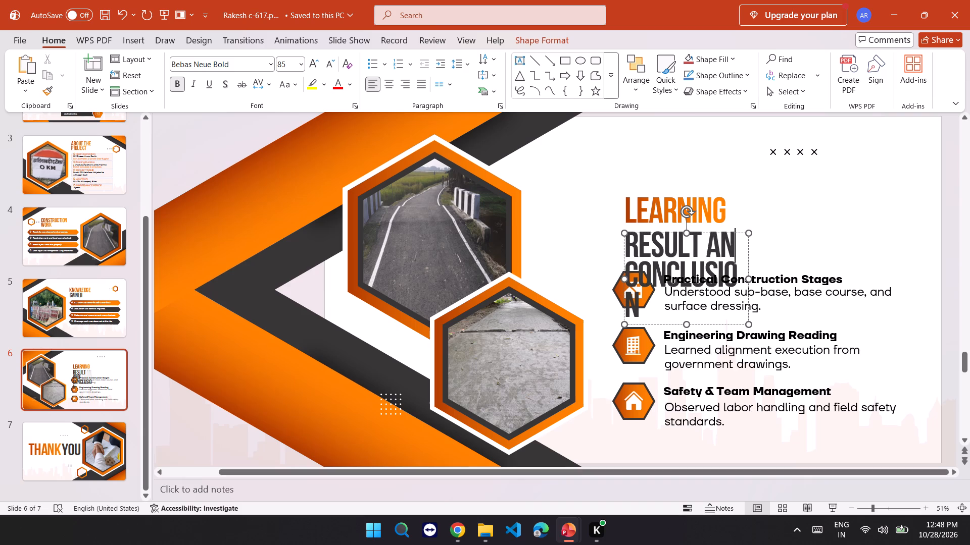
pyautogui.press('BackSpace')
pyautogui.press('BackSpace')
pyautogui.press('BackSpace')
pyautogui.press('BackSpace')
pyautogui.press('BackSpace')
pyautogui.press('BackSpace')
pyautogui.press('BackSpace')
pyautogui.press('BackSpace')
pyautogui.press('BackSpace')
pyautogui.press('BackSpace')
pyautogui.press('BackSpace')
pyautogui.press('BackSpace')
pyautogui.press('BackSpace')
pyautogui.press('BackSpace')
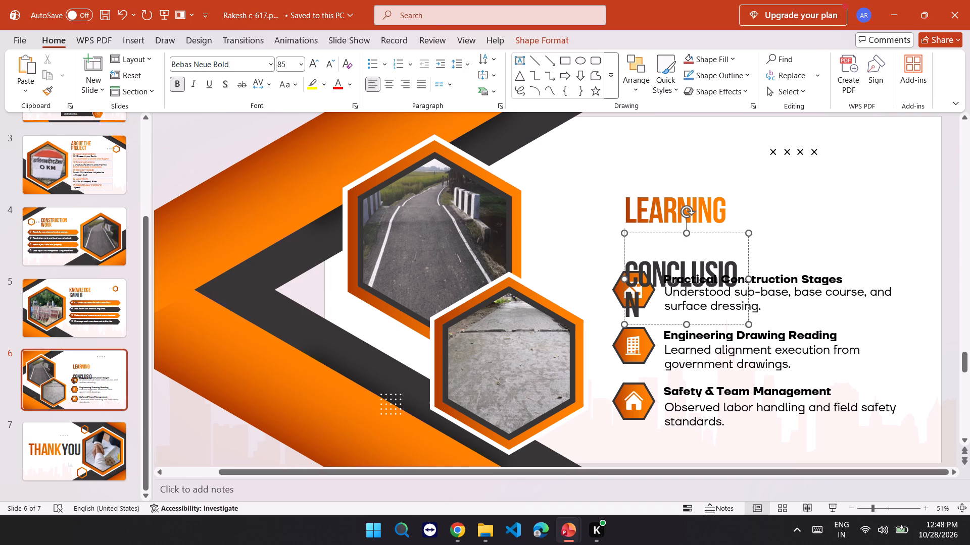
# Widen slide 6's dark title box so that "Conclusion" fits on one line.
pyautogui.moveTo(747, 279); pyautogui.dragTo(772, 268)
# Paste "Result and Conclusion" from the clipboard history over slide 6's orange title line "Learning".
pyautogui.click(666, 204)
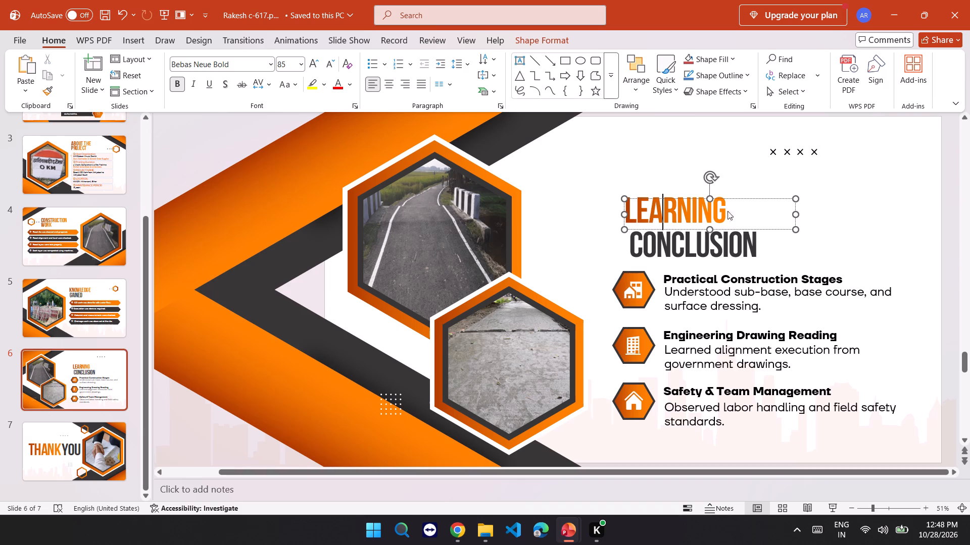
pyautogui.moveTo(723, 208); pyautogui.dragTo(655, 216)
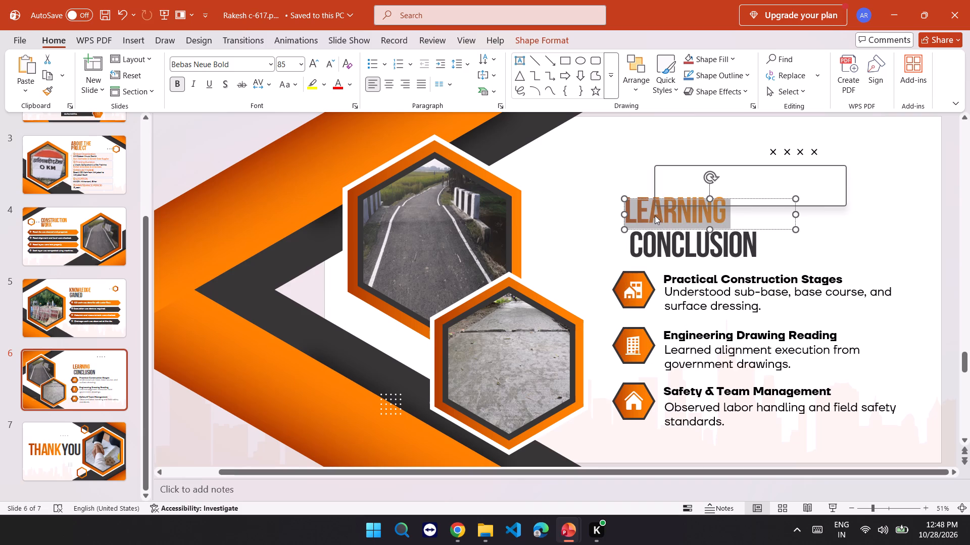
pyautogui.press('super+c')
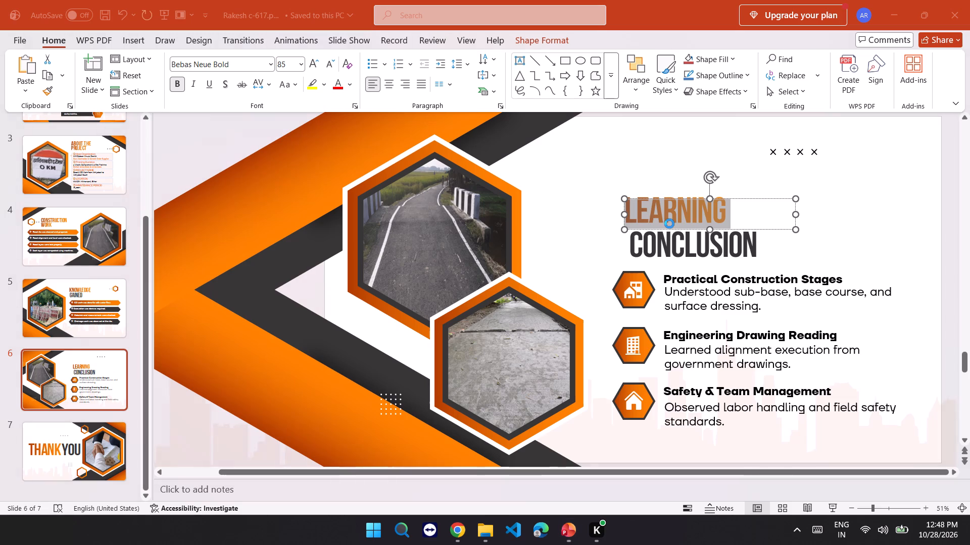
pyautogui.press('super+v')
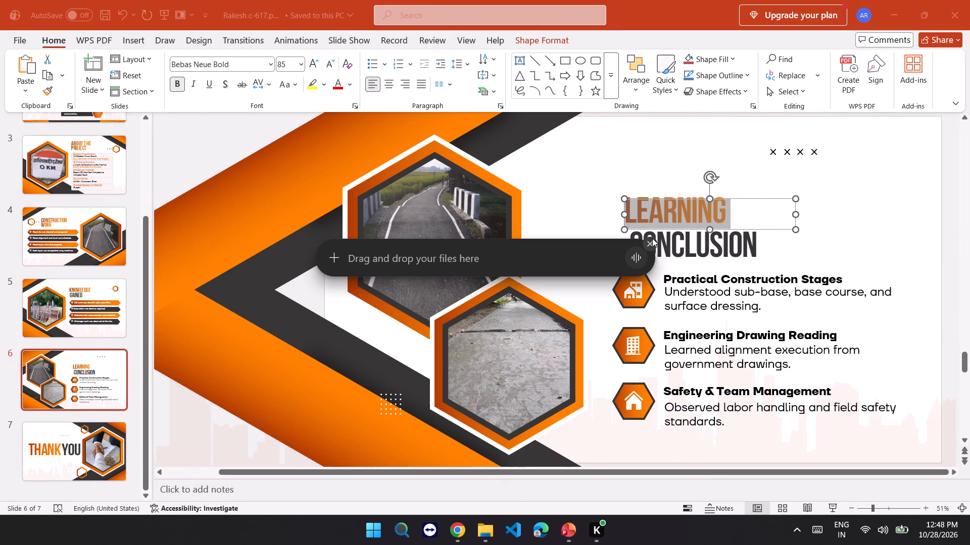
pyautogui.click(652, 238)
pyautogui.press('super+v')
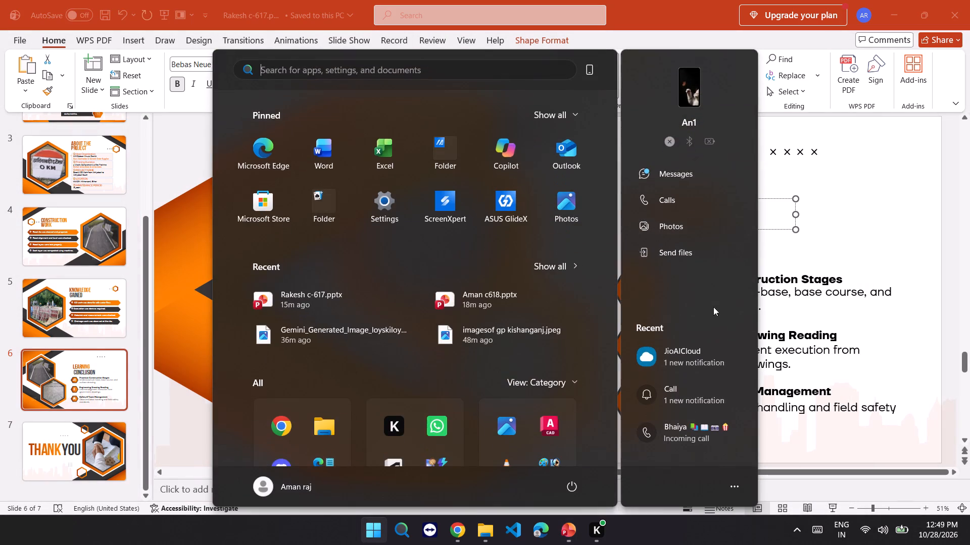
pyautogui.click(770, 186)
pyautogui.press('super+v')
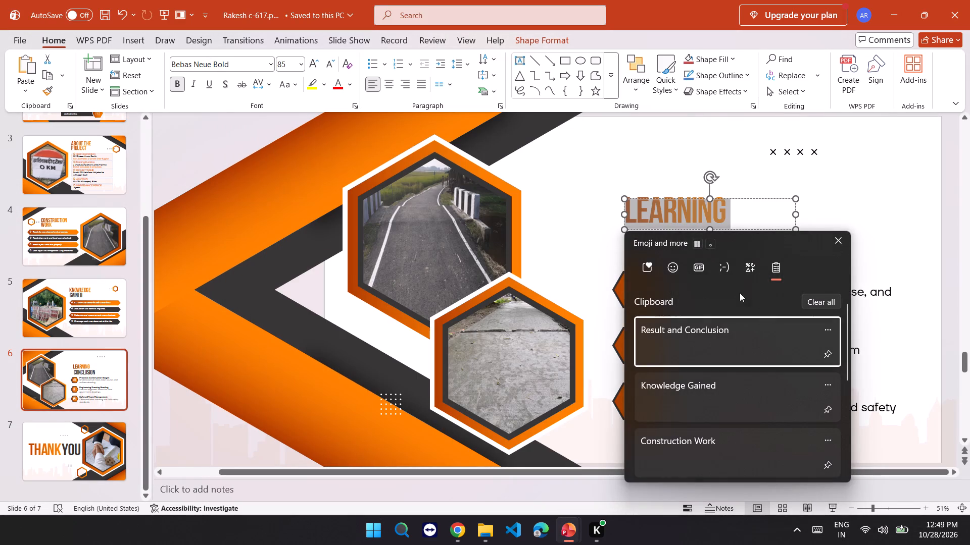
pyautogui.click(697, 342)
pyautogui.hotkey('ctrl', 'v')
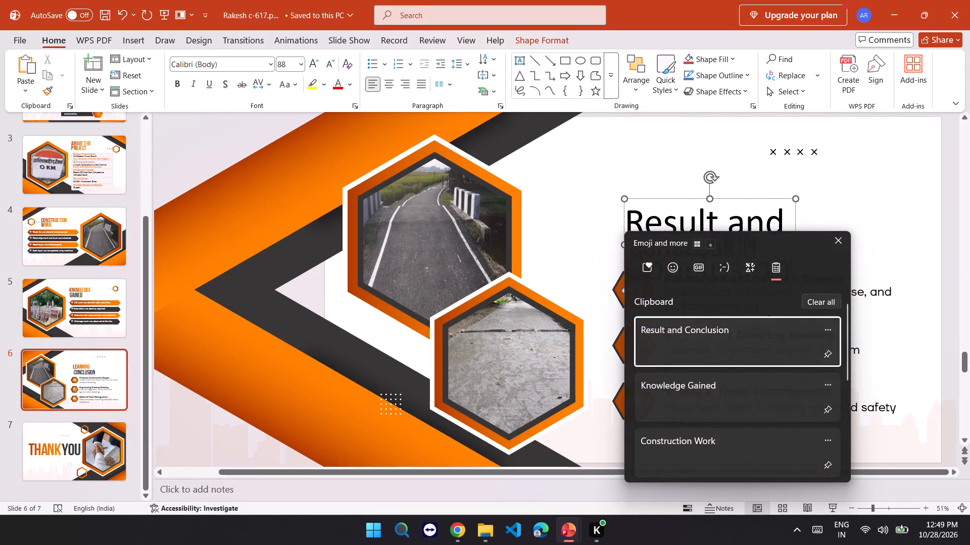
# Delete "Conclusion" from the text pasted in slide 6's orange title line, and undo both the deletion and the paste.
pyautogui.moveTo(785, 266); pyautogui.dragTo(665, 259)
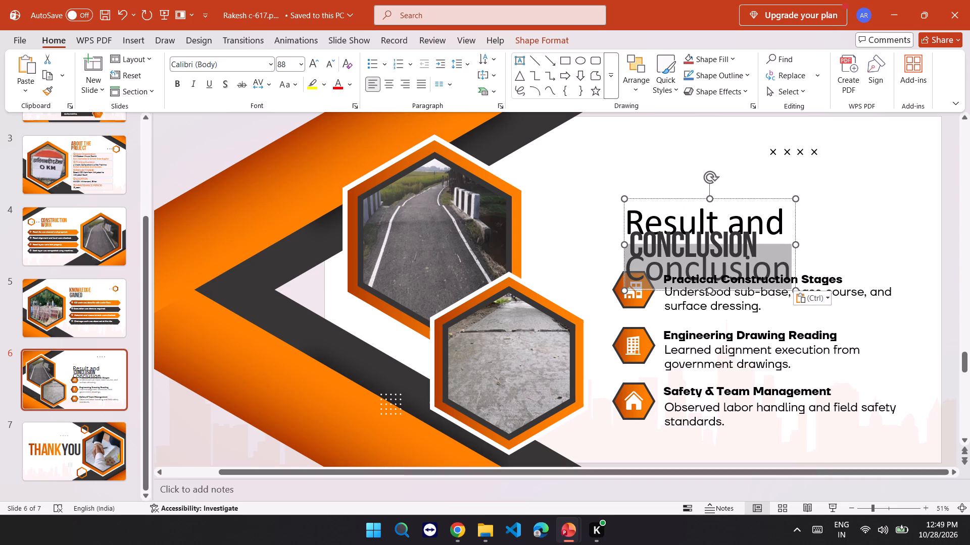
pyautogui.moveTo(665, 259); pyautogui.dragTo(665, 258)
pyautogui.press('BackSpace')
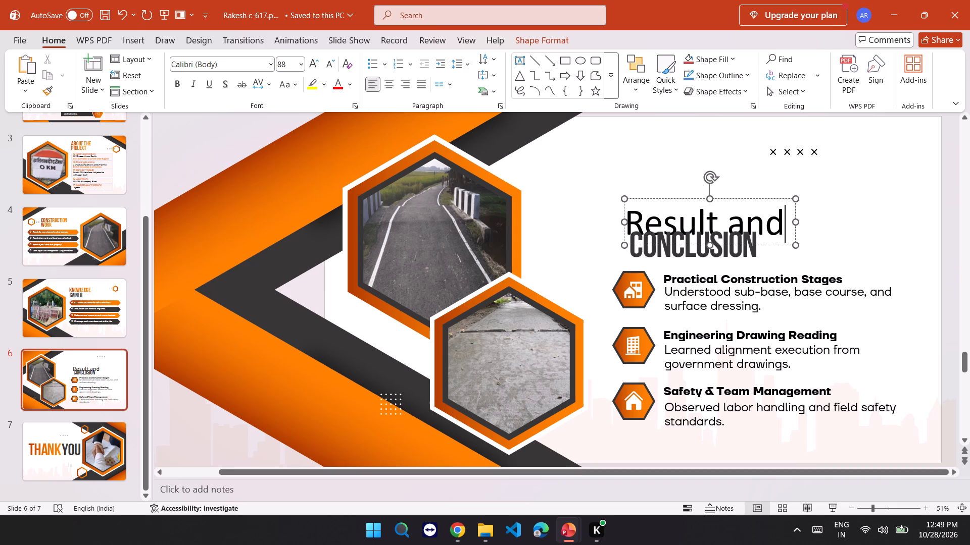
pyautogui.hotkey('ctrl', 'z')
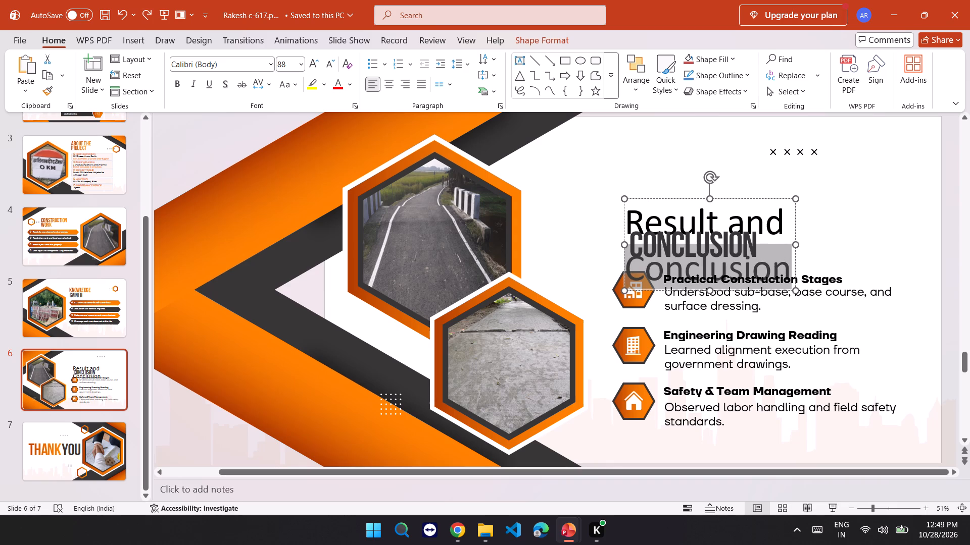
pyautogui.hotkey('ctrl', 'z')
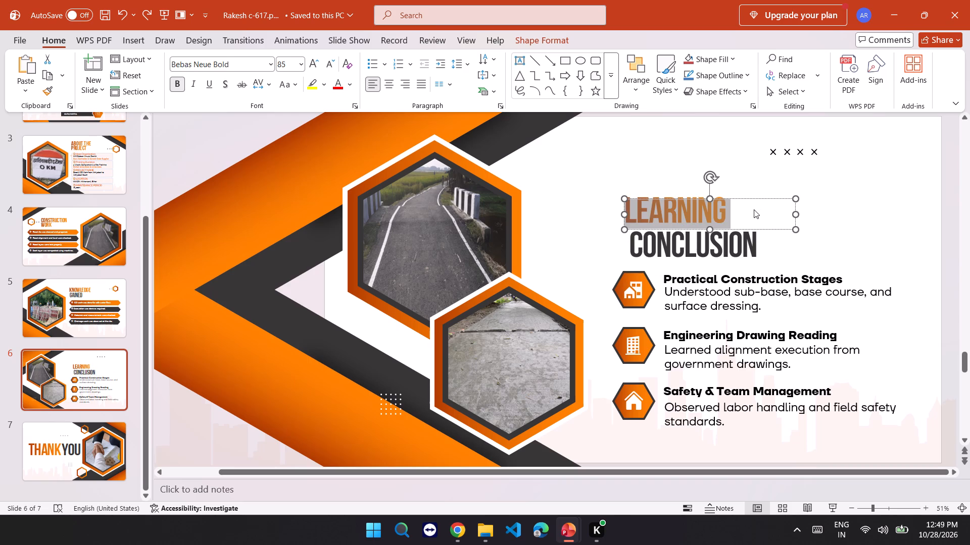
# Replace slide 6's orange title line "Learning" with "Result and Conclusion" from the clipboard history.
pyautogui.press('super+v')
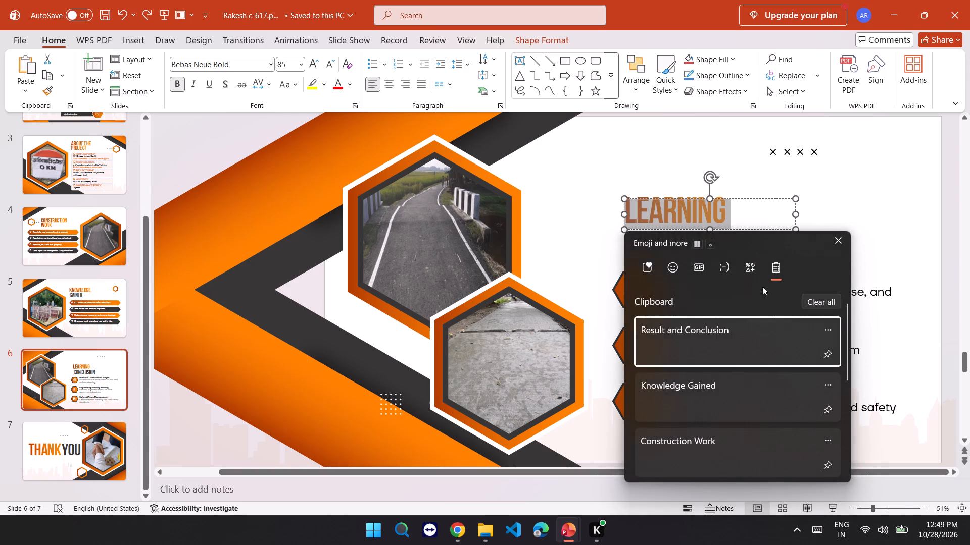
pyautogui.click(764, 339)
pyautogui.hotkey('ctrl', 'v')
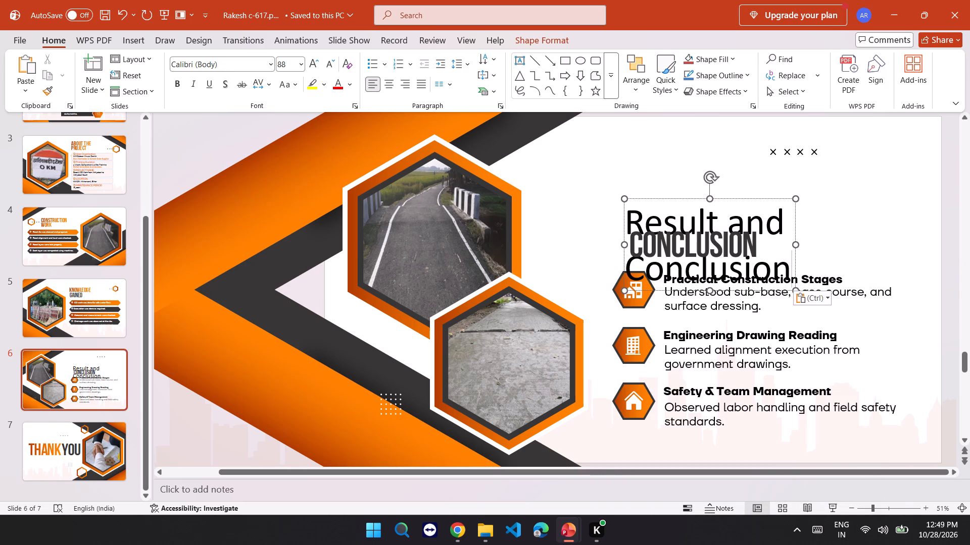
# Keep only the text of the pasted "Result and Conclusion" so it takes the orange title line's formatting.
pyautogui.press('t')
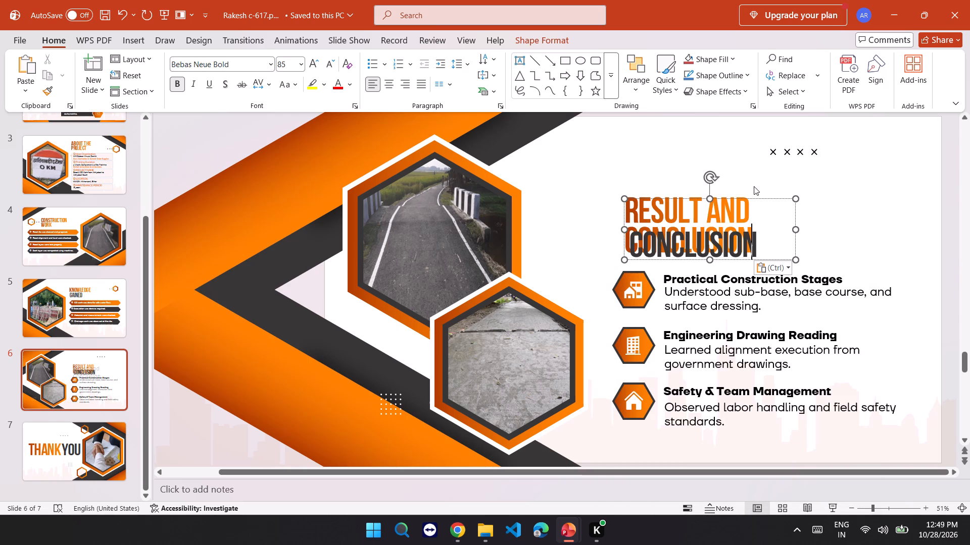
# Delete the word "Conclusion" from slide 6's orange title text, keeping "Result and".
pyautogui.press('BackSpace')
pyautogui.press('BackSpace')
pyautogui.press('BackSpace')
pyautogui.press('BackSpace')
pyautogui.press('BackSpace')
pyautogui.press('BackSpace')
pyautogui.press('BackSpace')
pyautogui.press('BackSpace')
pyautogui.press('BackSpace')
pyautogui.press('BackSpace')
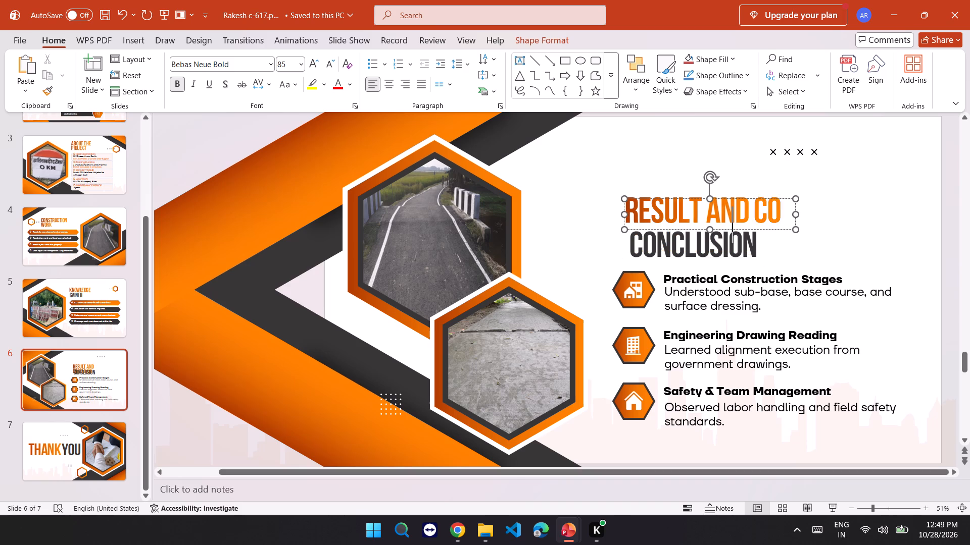
# Split the orange title into "Result" and "and" on separate lines without a leading space, and move its box above the dark "Conclusion".
pyautogui.click(699, 214)
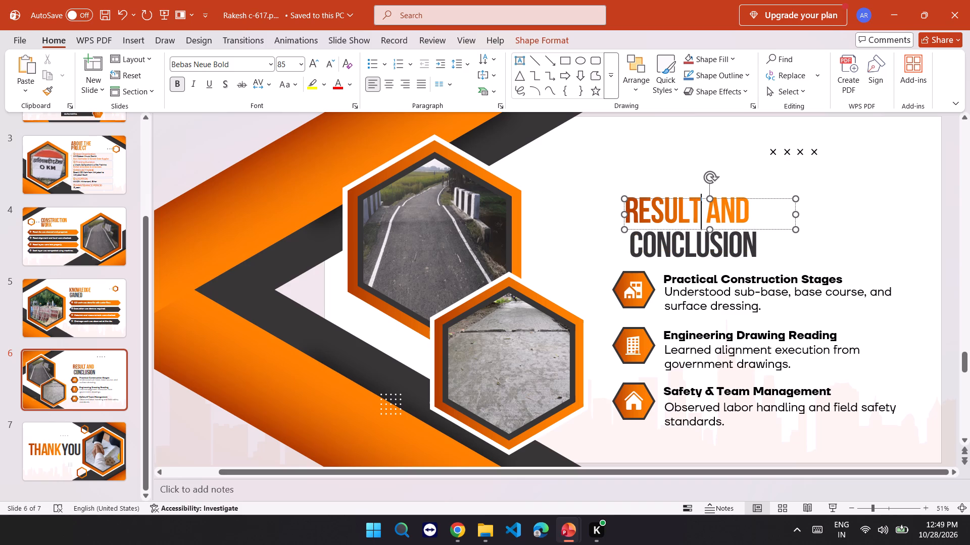
pyautogui.press('Return')
pyautogui.moveTo(688, 196); pyautogui.dragTo(692, 168)
pyautogui.click(636, 215)
pyautogui.press('BackSpace')
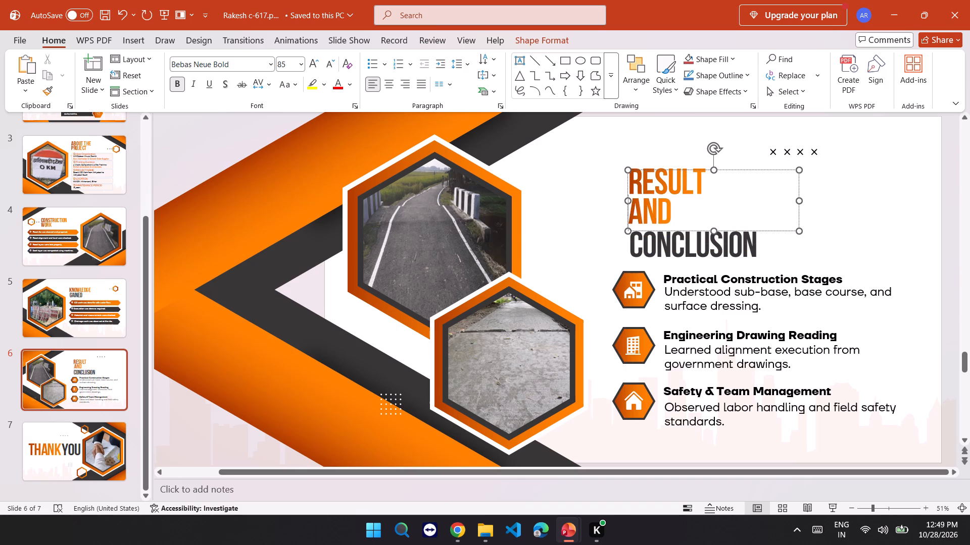
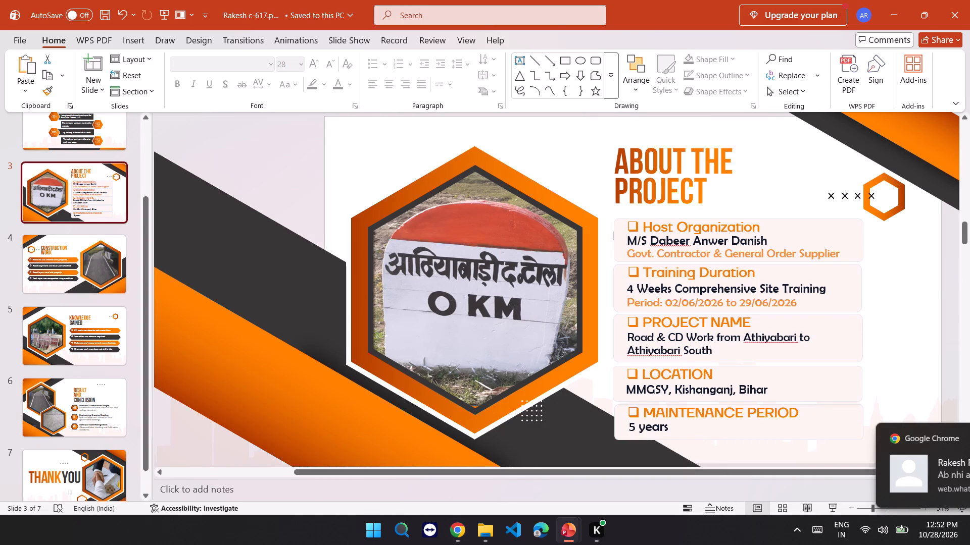
pyautogui.click(838, 253)
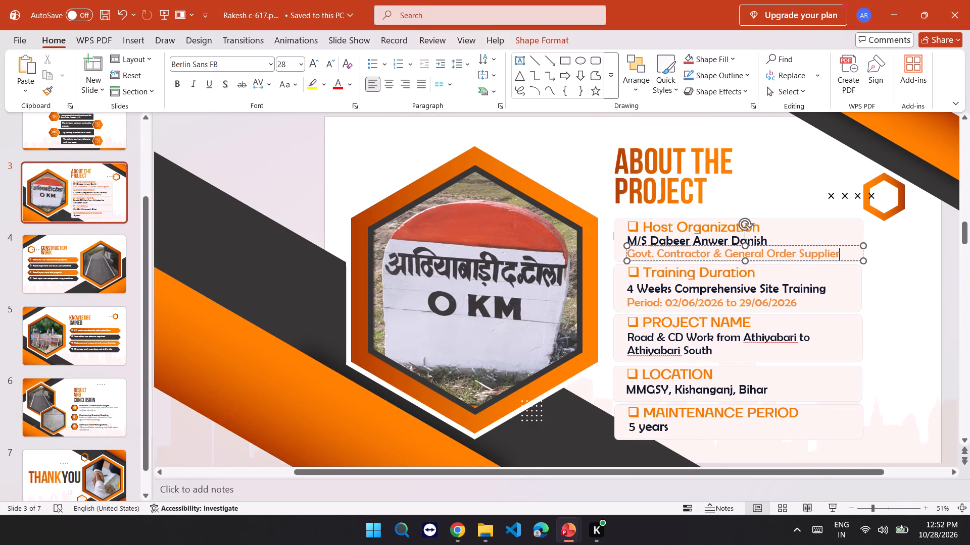
pyautogui.moveTo(839, 254); pyautogui.dragTo(656, 261)
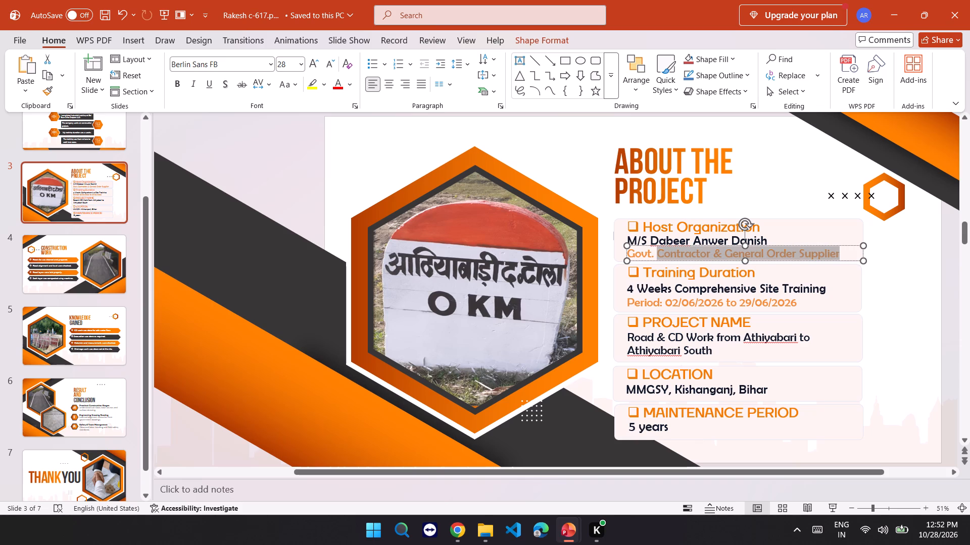
pyautogui.moveTo(656, 261); pyautogui.dragTo(627, 260)
pyautogui.press('super+v')
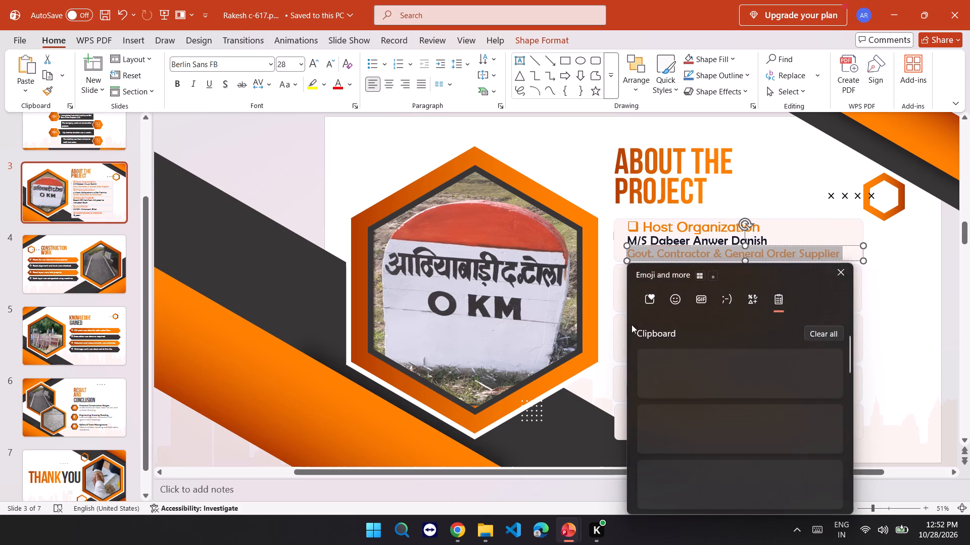
pyautogui.scroll(-4, 705, 435)
pyautogui.scroll(2, 708, 441)
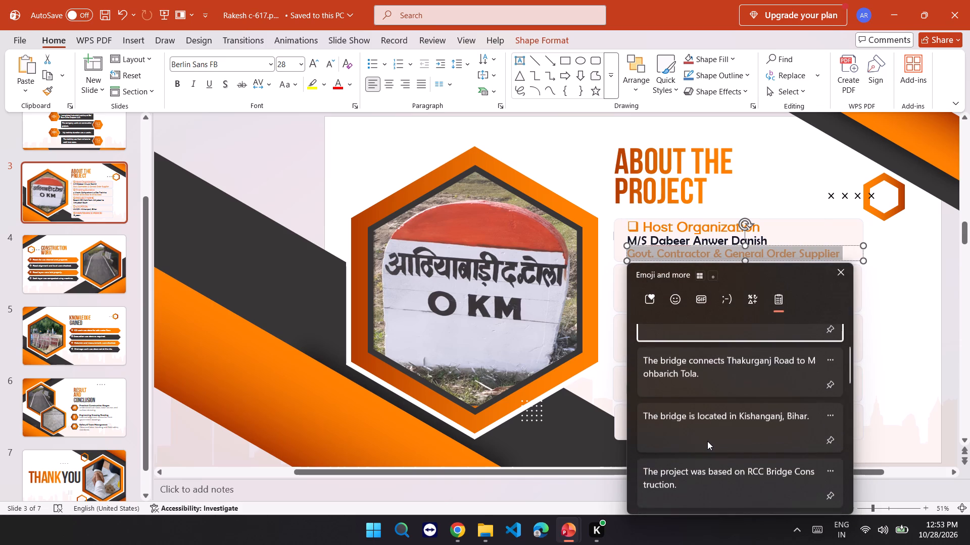
pyautogui.scroll(-3, 707, 441)
pyautogui.click(699, 401)
pyautogui.hotkey('ctrl', 'v')
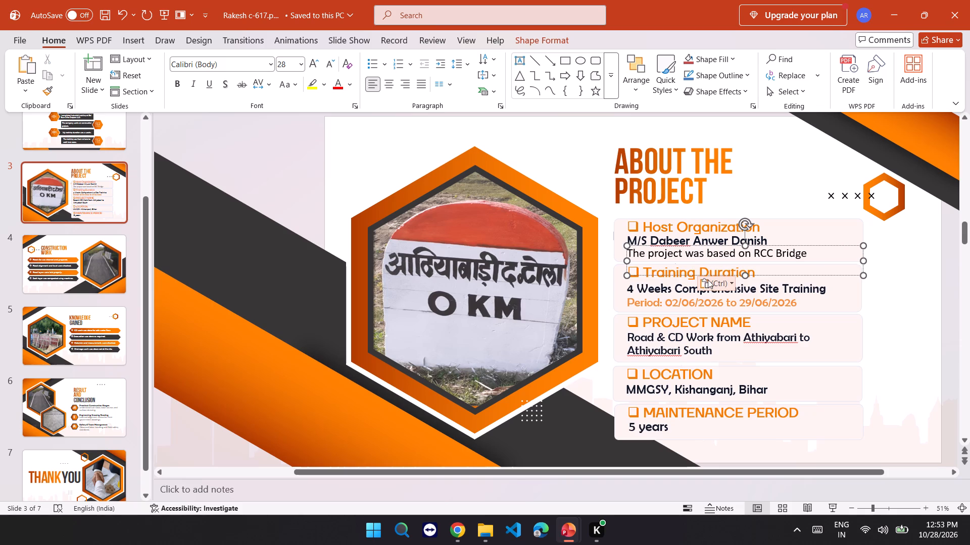
pyautogui.press('t')
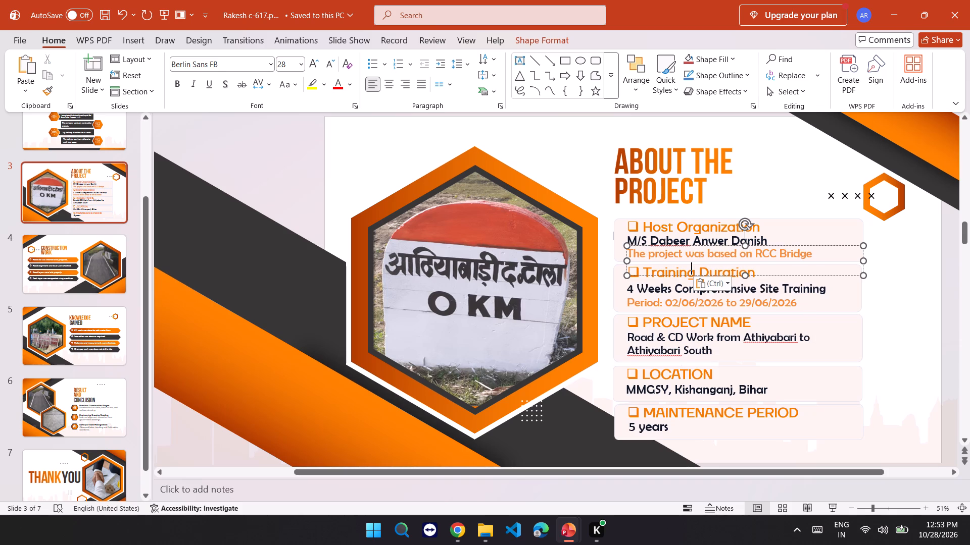
# Delete the contractor name text box and the Host Organization heading from slide 3's first card.
pyautogui.click(733, 237)
pyautogui.click(714, 232)
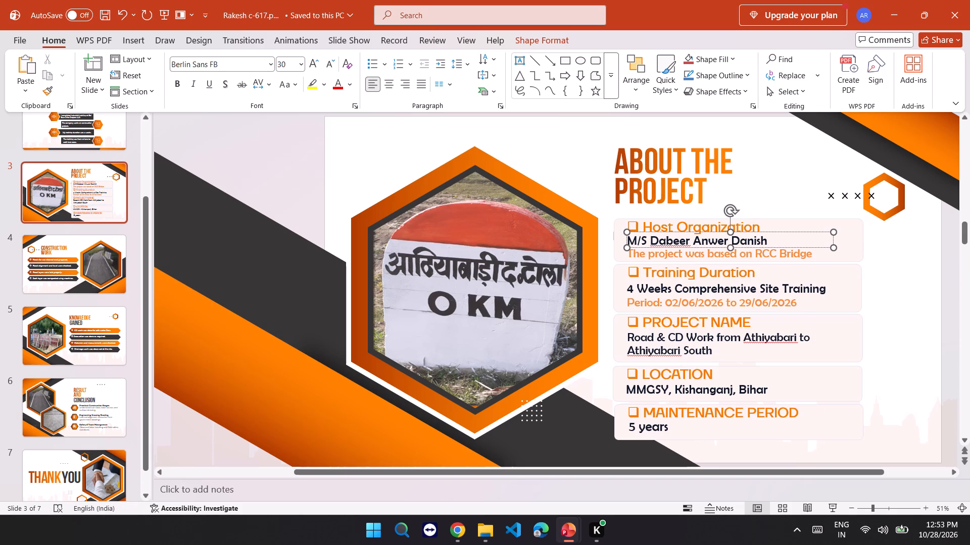
pyautogui.press('Delete')
pyautogui.click(689, 226)
pyautogui.click(691, 219)
pyautogui.press('Delete')
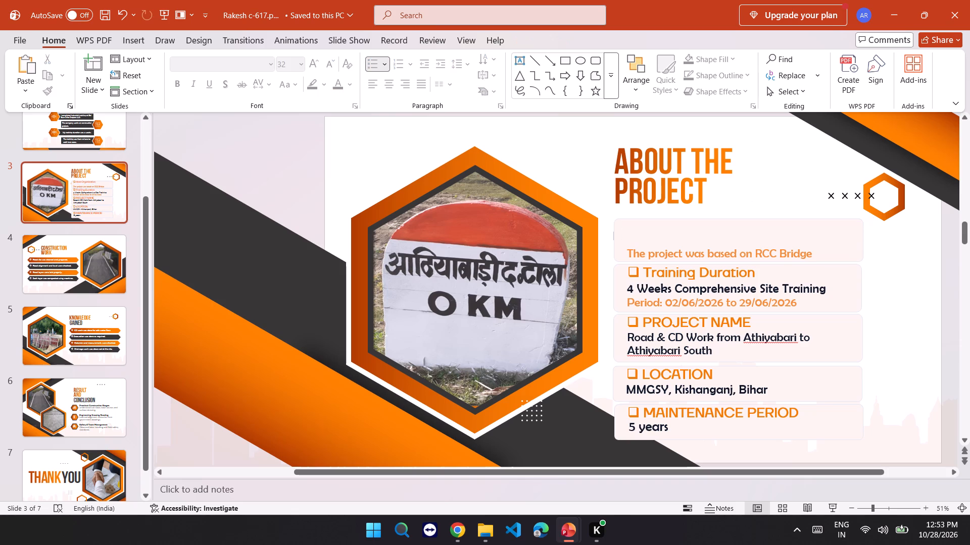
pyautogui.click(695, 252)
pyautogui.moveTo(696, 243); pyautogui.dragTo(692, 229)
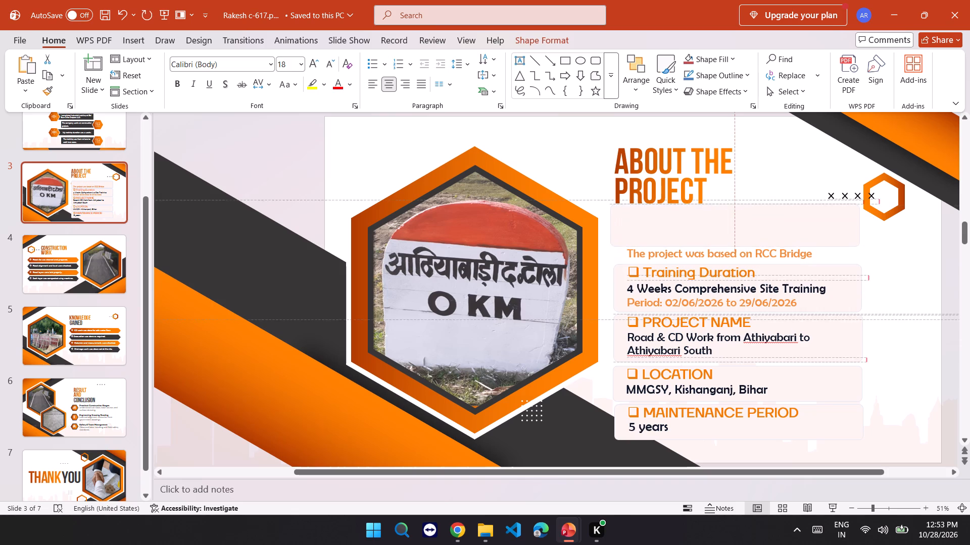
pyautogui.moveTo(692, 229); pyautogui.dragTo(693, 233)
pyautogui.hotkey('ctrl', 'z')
# Move the "The project was based on RCC Bridge Construction." text box up to fit inside slide 3's first card.
pyautogui.click(693, 252)
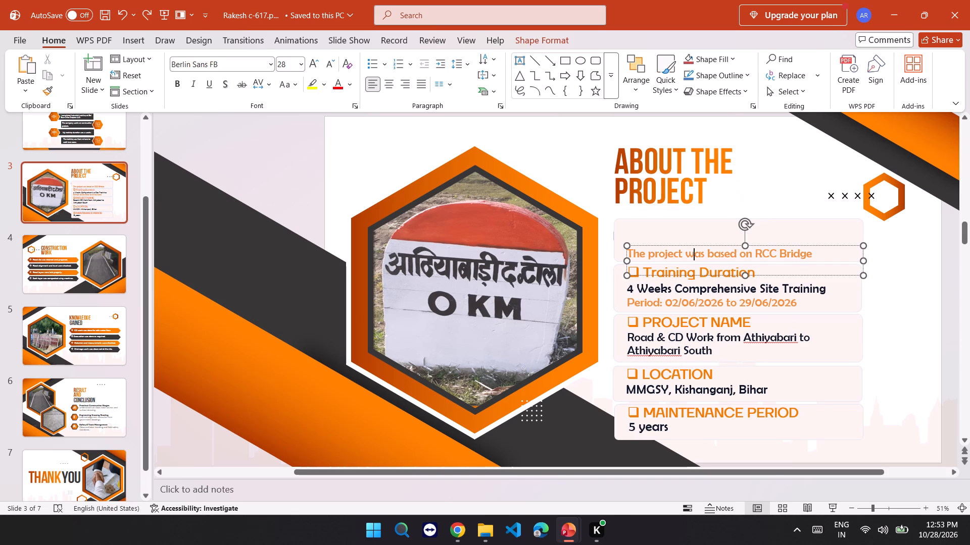
pyautogui.moveTo(696, 244); pyautogui.dragTo(696, 224)
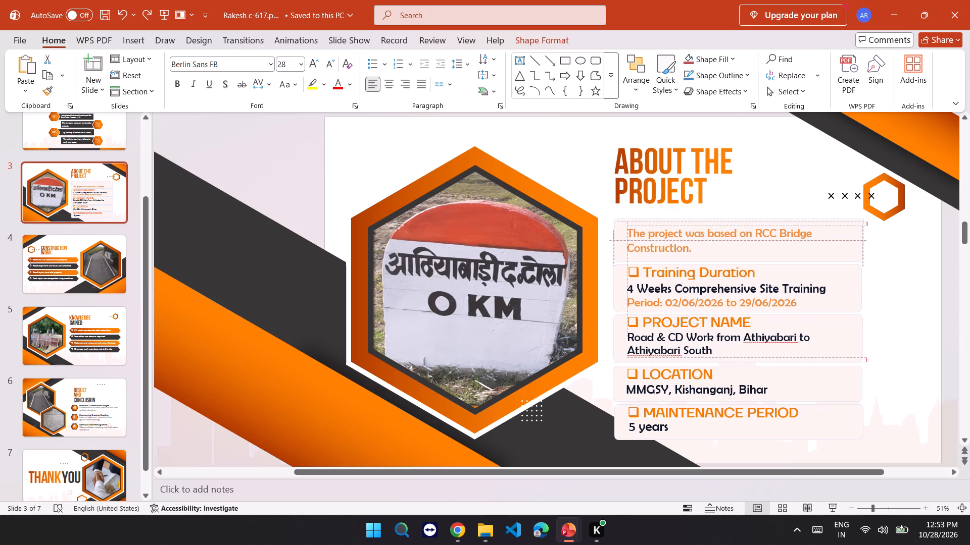
pyautogui.moveTo(696, 224); pyautogui.dragTo(698, 224)
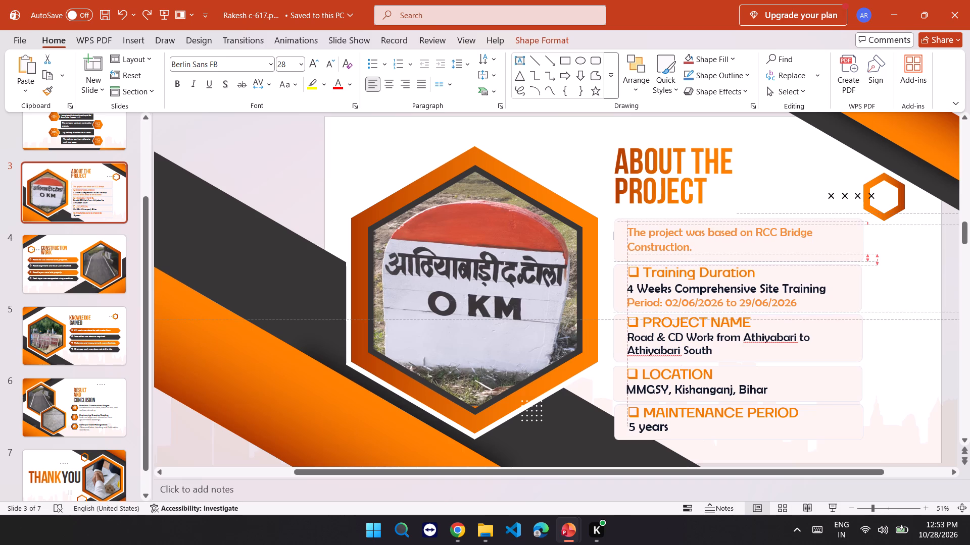
pyautogui.moveTo(698, 224); pyautogui.dragTo(698, 224)
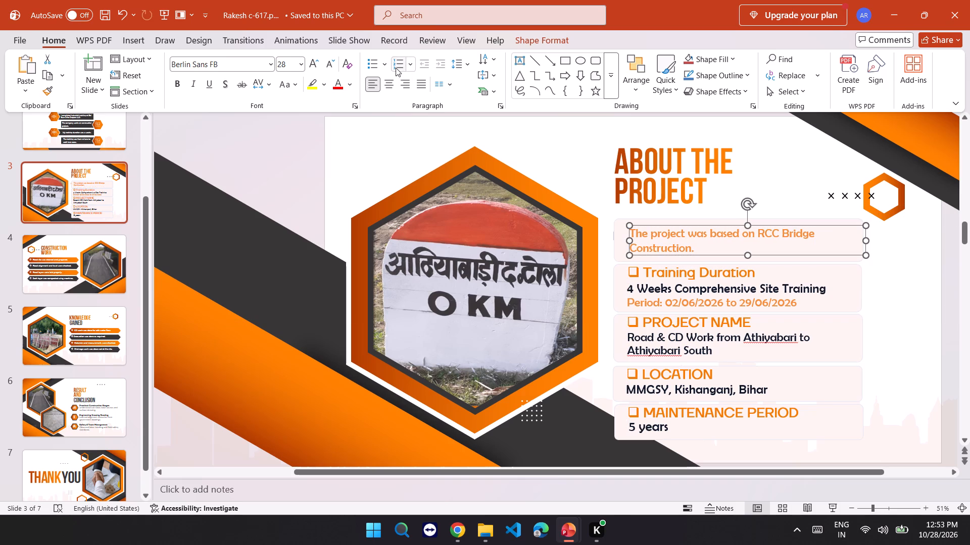
# Apply the four-diamond bullet to "The project was based on RCC Bridge Construction." and nudge its text box slightly left within the card.
pyautogui.click(413, 68)
pyautogui.click(384, 62)
pyautogui.click(512, 145)
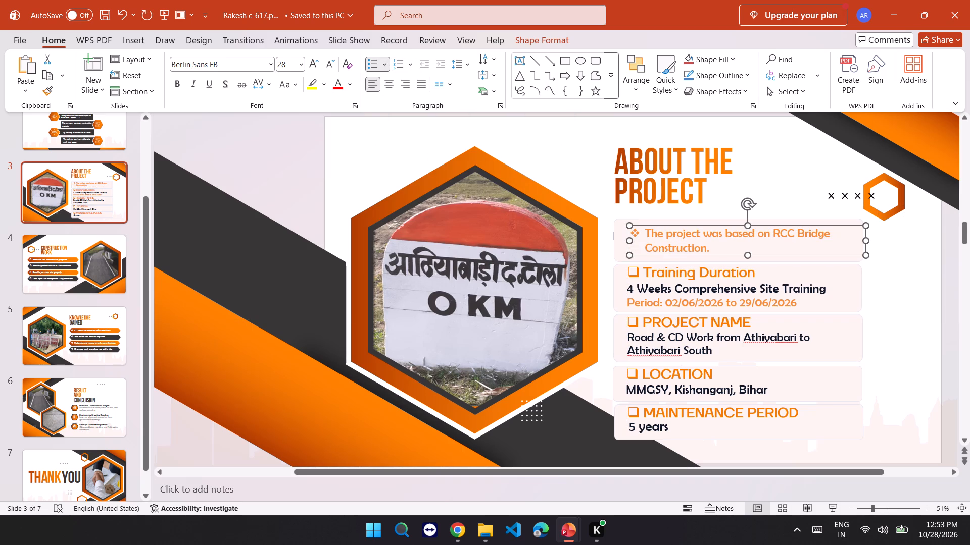
pyautogui.moveTo(712, 226); pyautogui.dragTo(707, 225)
# Delete the Training Duration heading, the 4 Weeks line and the Period line from slide 3's second card.
pyautogui.click(706, 301)
pyautogui.click(741, 274)
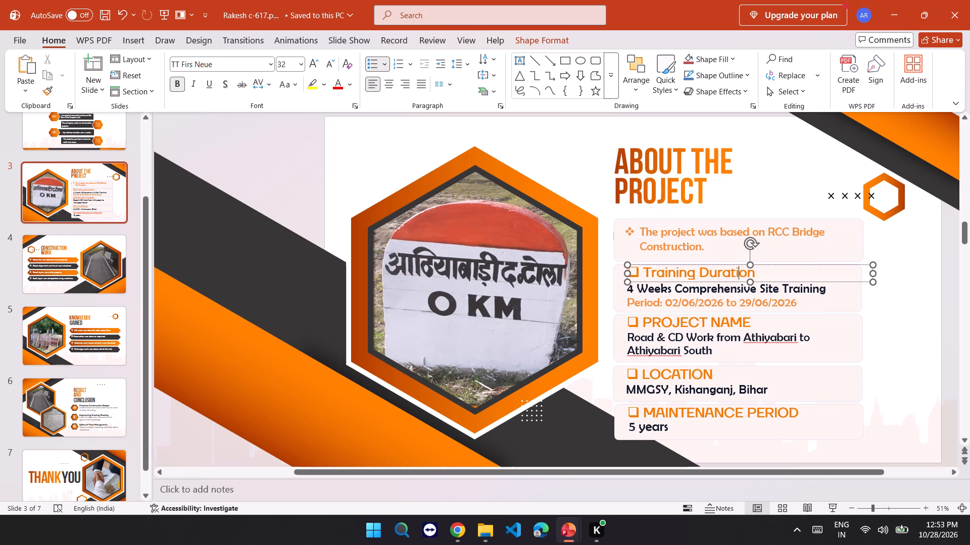
pyautogui.click(736, 265)
pyautogui.press('Delete')
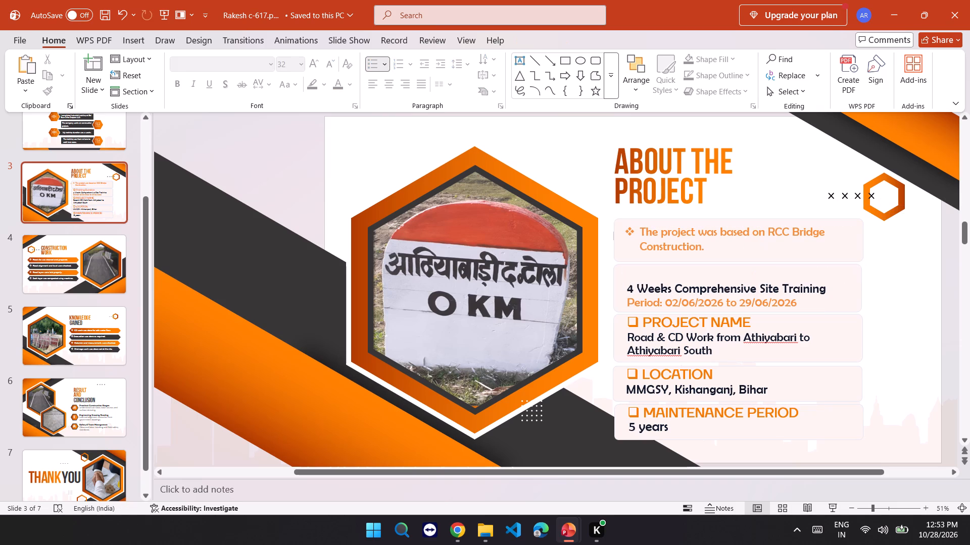
pyautogui.click(732, 288)
pyautogui.click(729, 281)
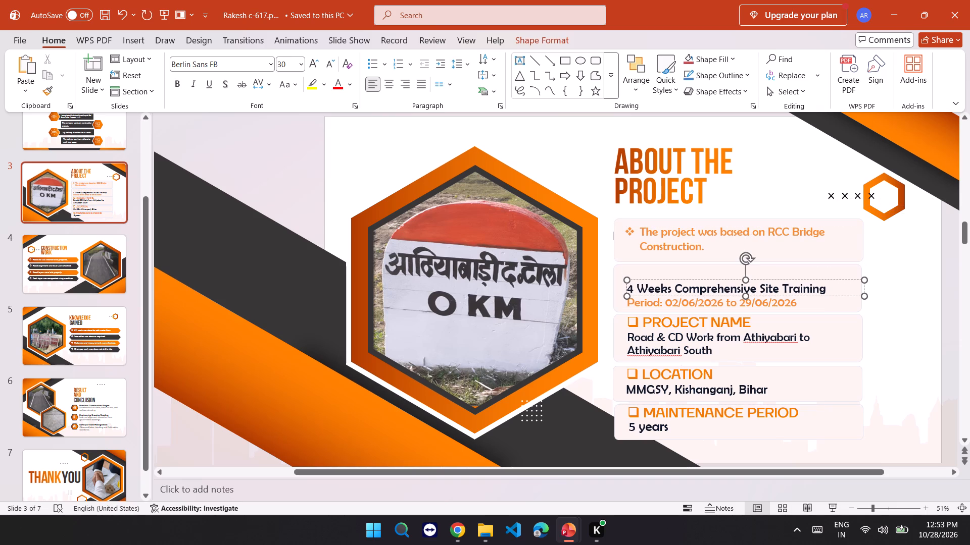
pyautogui.click(733, 278)
pyautogui.click(725, 280)
pyautogui.press('Delete')
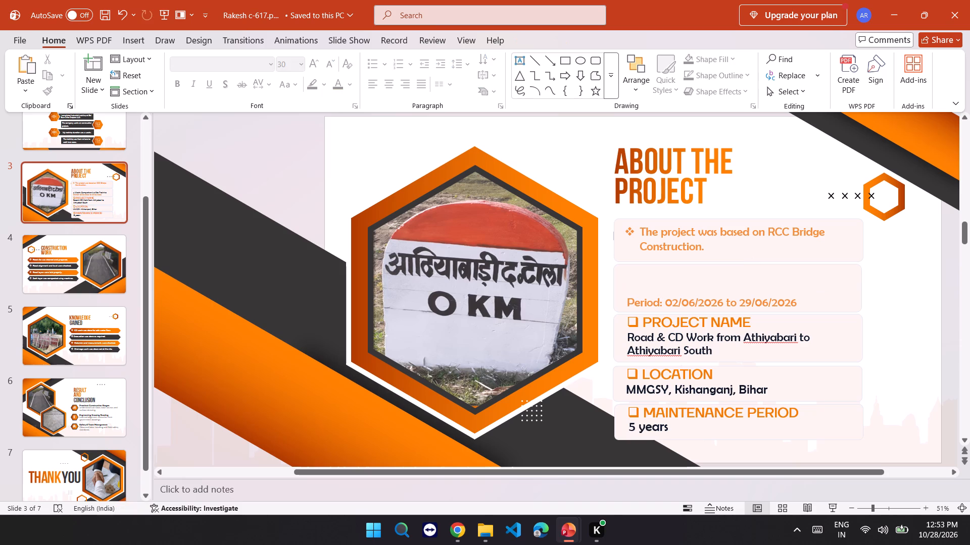
pyautogui.click(720, 301)
pyautogui.click(717, 293)
pyautogui.press('Delete')
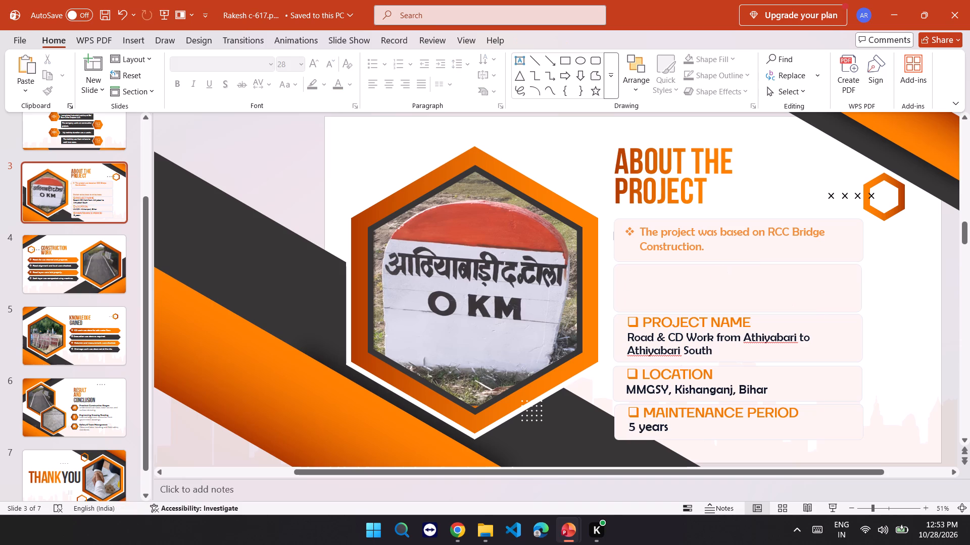
# Delete the PROJECT NAME heading and the Road & CD Work text from slide 3's third card.
pyautogui.click(693, 324)
pyautogui.click(695, 314)
pyautogui.press('Delete')
pyautogui.click(690, 335)
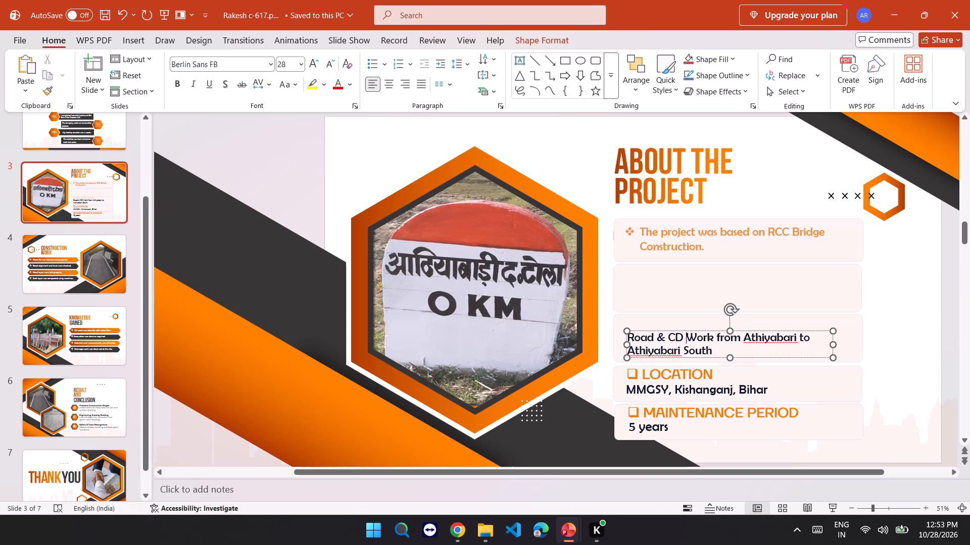
pyautogui.click(693, 329)
pyautogui.press('Delete')
# Delete the LOCATION heading and the MMGSY, Kishanganj, Bihar text from slide 3's fourth card.
pyautogui.click(680, 371)
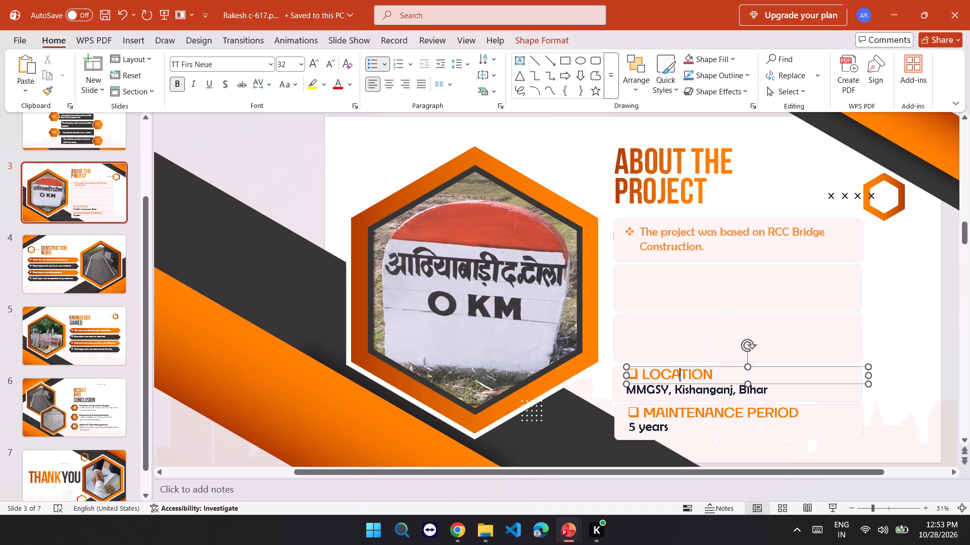
pyautogui.press('Delete')
pyautogui.click(687, 365)
pyautogui.press('Delete')
pyautogui.click(680, 387)
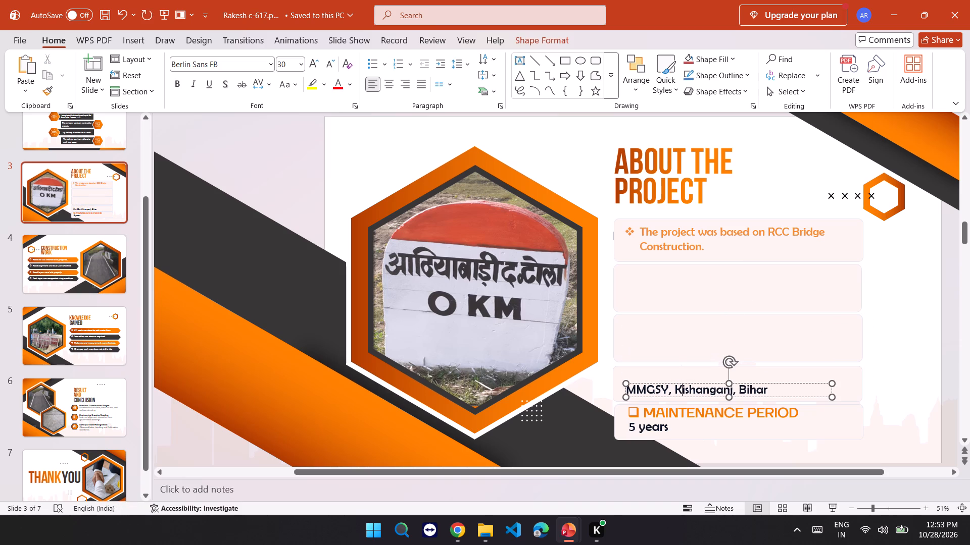
pyautogui.click(681, 383)
pyautogui.press('Delete')
# Delete slide 3's fifth card together with its MAINTENANCE PERIOD heading and "5 years" text.
pyautogui.click(674, 414)
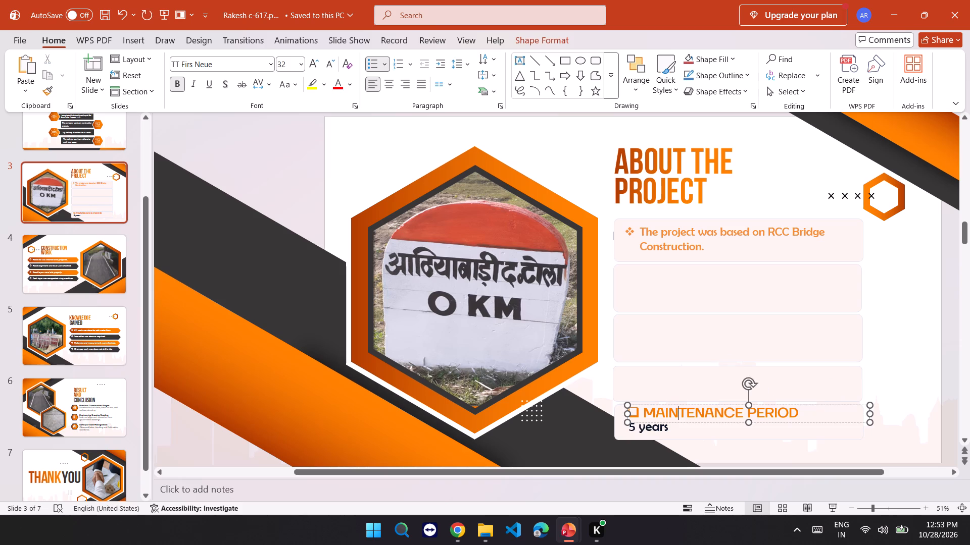
pyautogui.keyDown('ctrl'); pyautogui.click(690, 429); pyautogui.keyUp('ctrl')
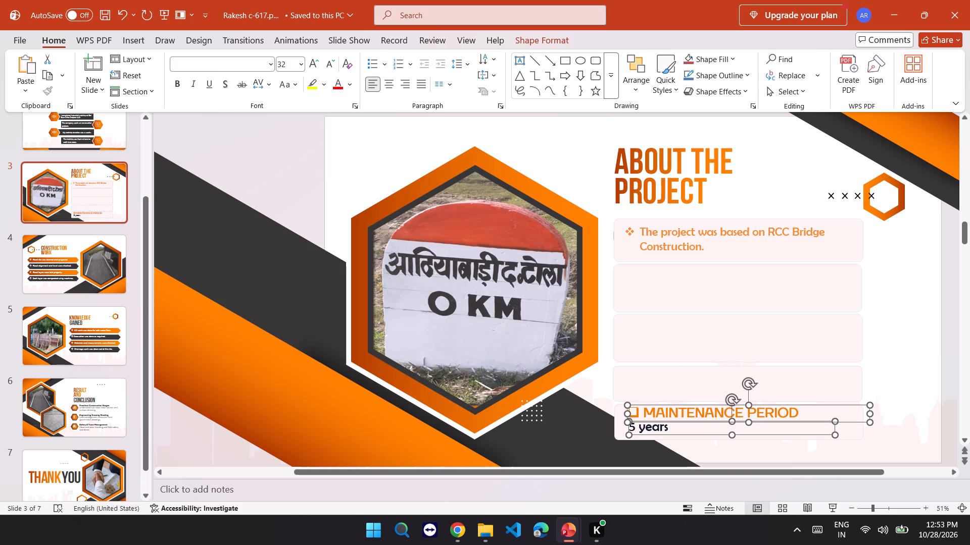
pyautogui.keyDown('ctrl'); pyautogui.click(619, 431); pyautogui.keyUp('ctrl')
pyautogui.press('Delete')
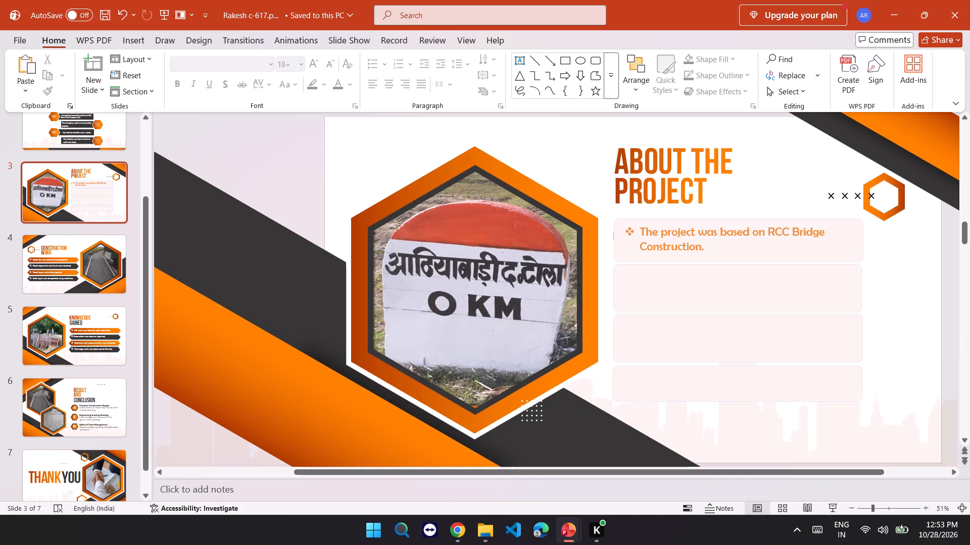
# Duplicate the first card's bulleted text box into slide 3's empty second card.
pyautogui.click(660, 233)
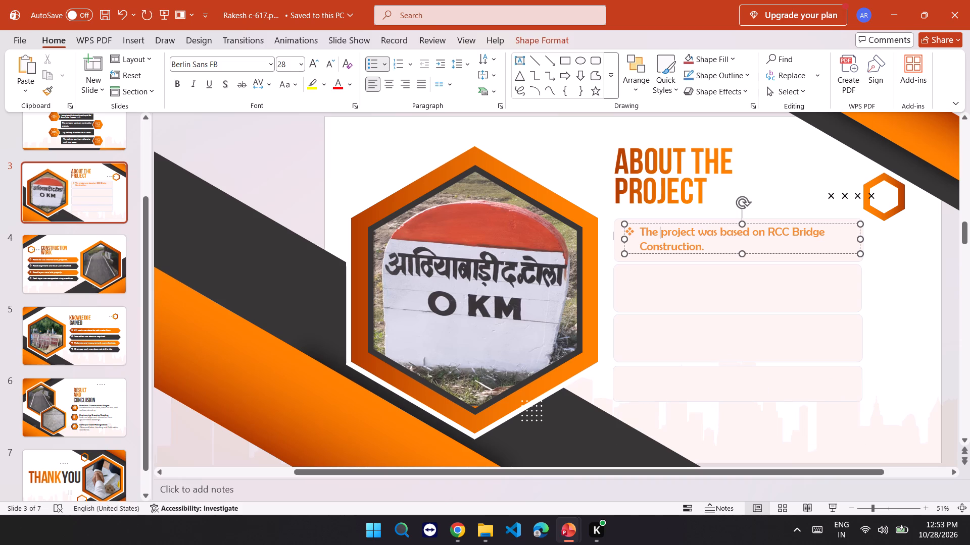
pyautogui.moveTo(665, 224); pyautogui.dragTo(663, 274, button='right')
pyautogui.click(687, 298)
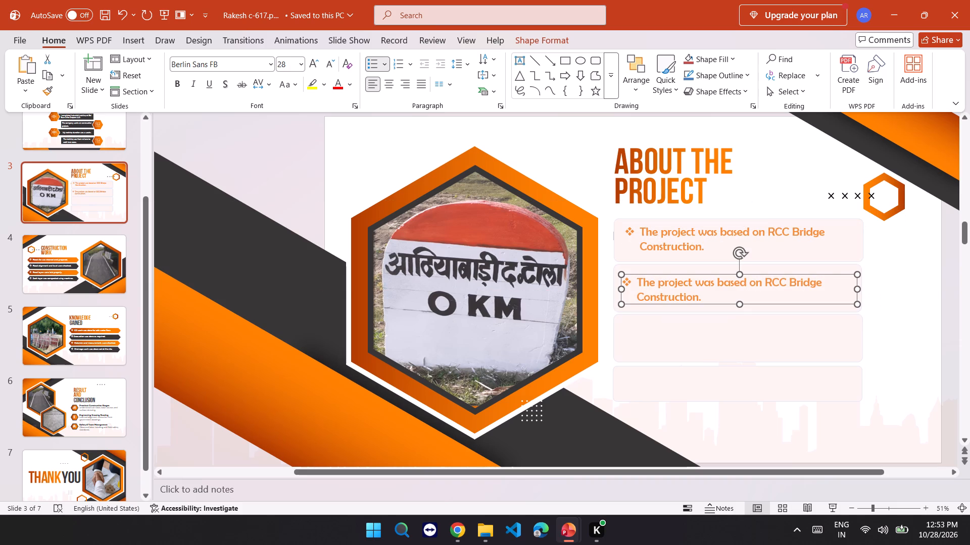
# Replace the second card's text with "The bridge is located in Kishanganj, Bihar." from the clipboard history, keeping text only.
pyautogui.moveTo(699, 299); pyautogui.dragTo(639, 277)
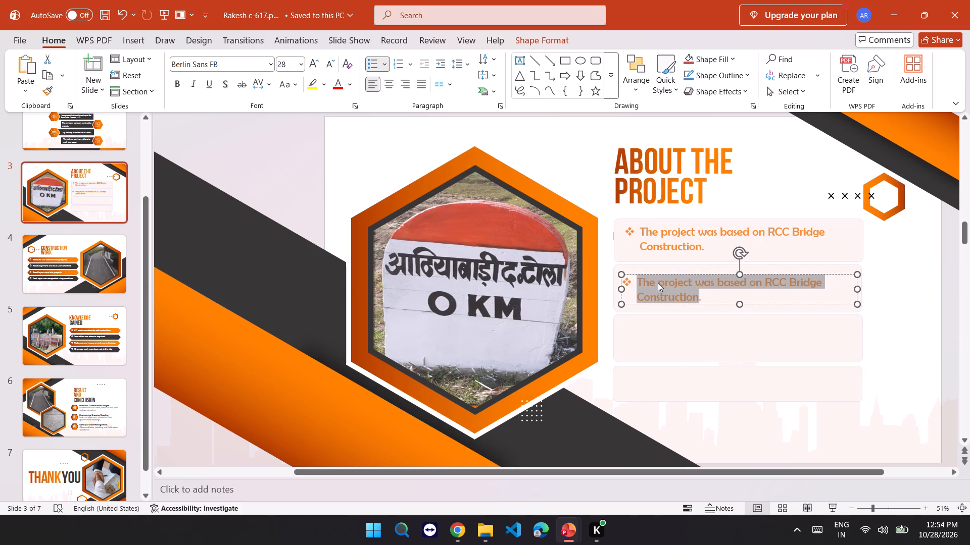
pyautogui.press('super+v')
pyautogui.scroll(-2, 688, 191)
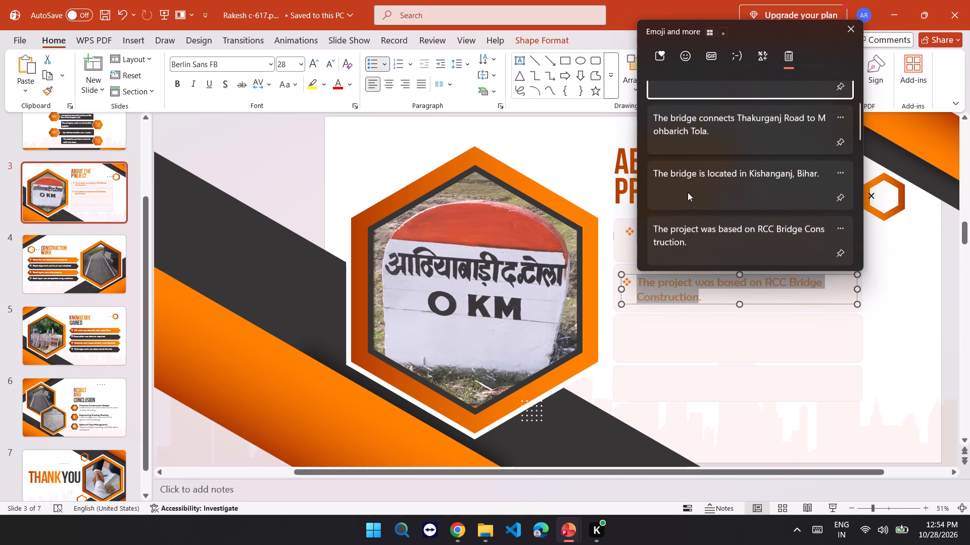
pyautogui.click(688, 193)
pyautogui.hotkey('ctrl', 'v')
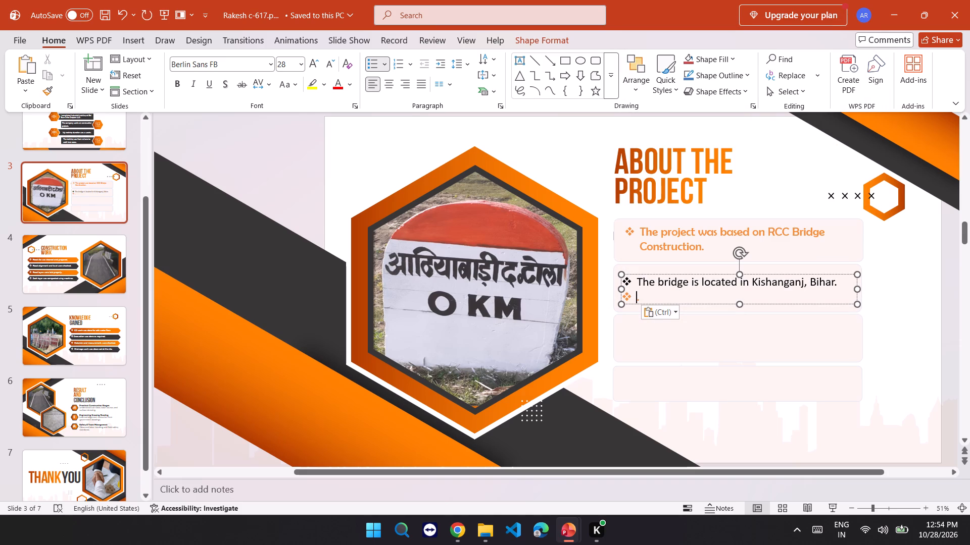
pyautogui.press('y')
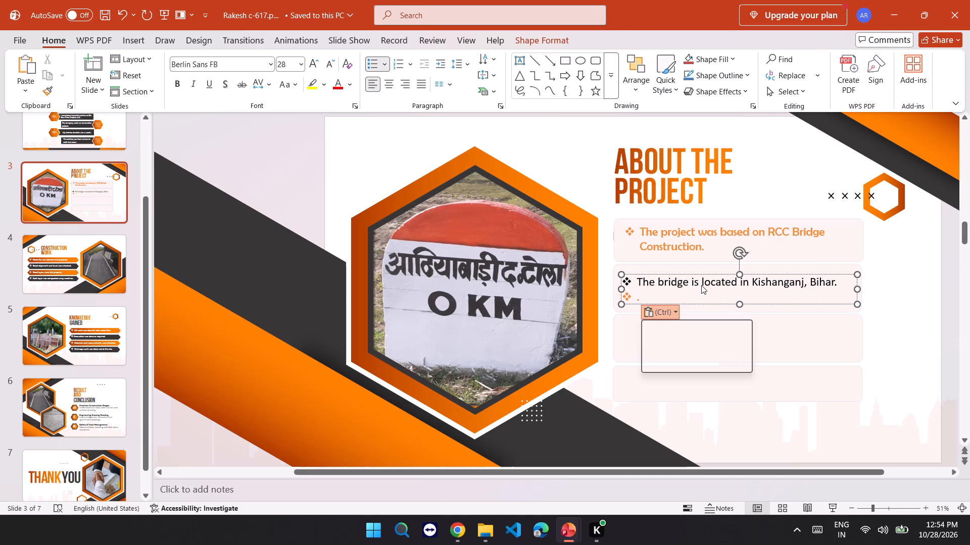
pyautogui.press('t')
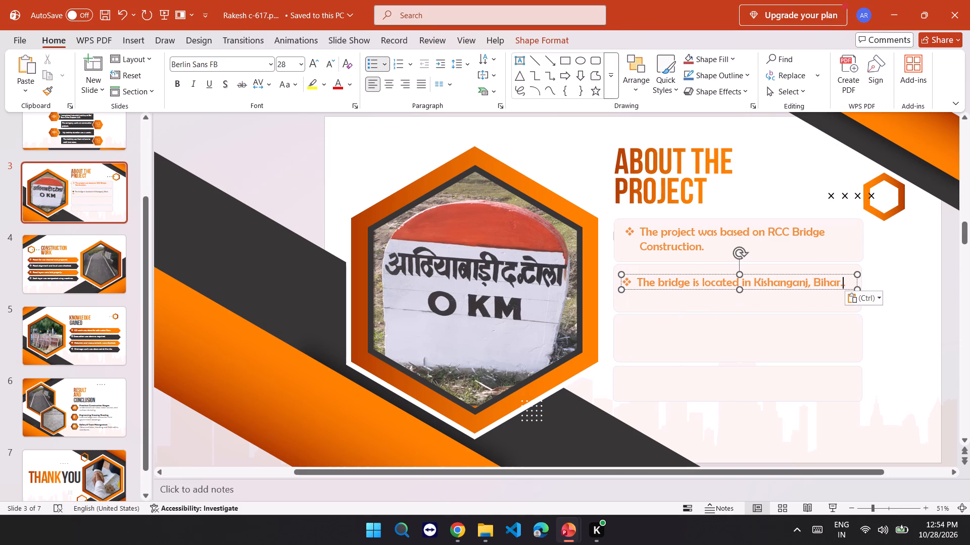
# Nudge the second card's text box slightly down and remove the extra full stop after "Bihar".
pyautogui.click(696, 274)
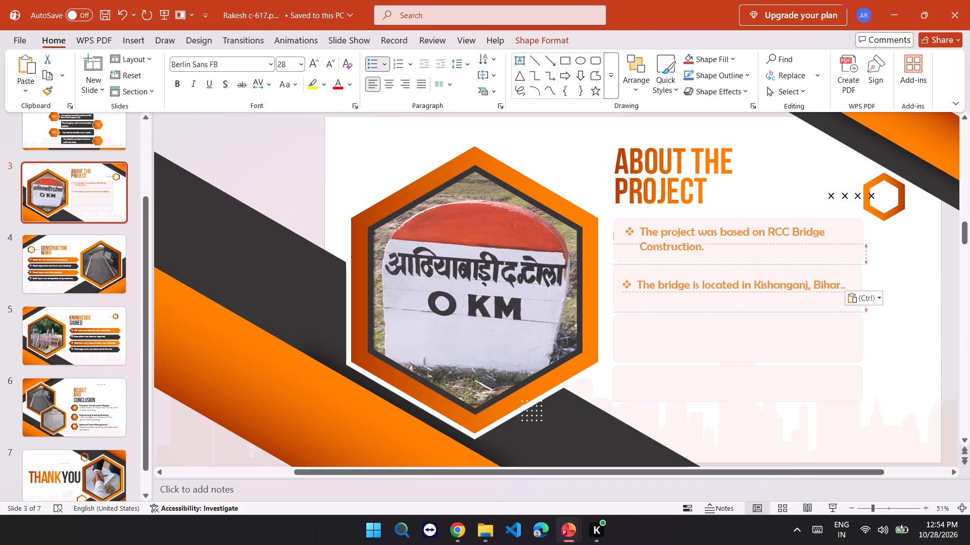
pyautogui.click(846, 286)
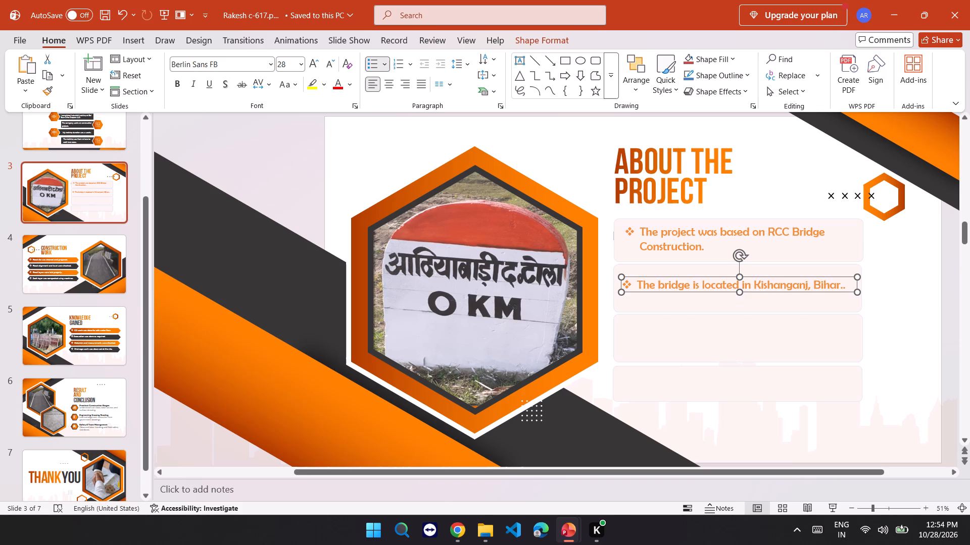
pyautogui.click(838, 289)
pyautogui.click(843, 288)
pyautogui.press('BackSpace')
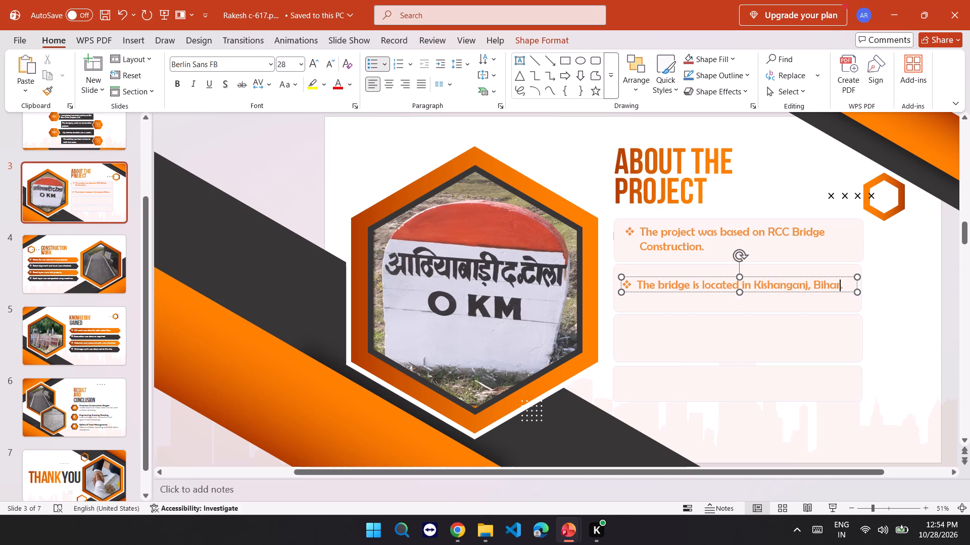
# Duplicate the second card's bulleted text box into slide 3's empty third card.
pyautogui.moveTo(670, 278); pyautogui.dragTo(679, 319, button='right')
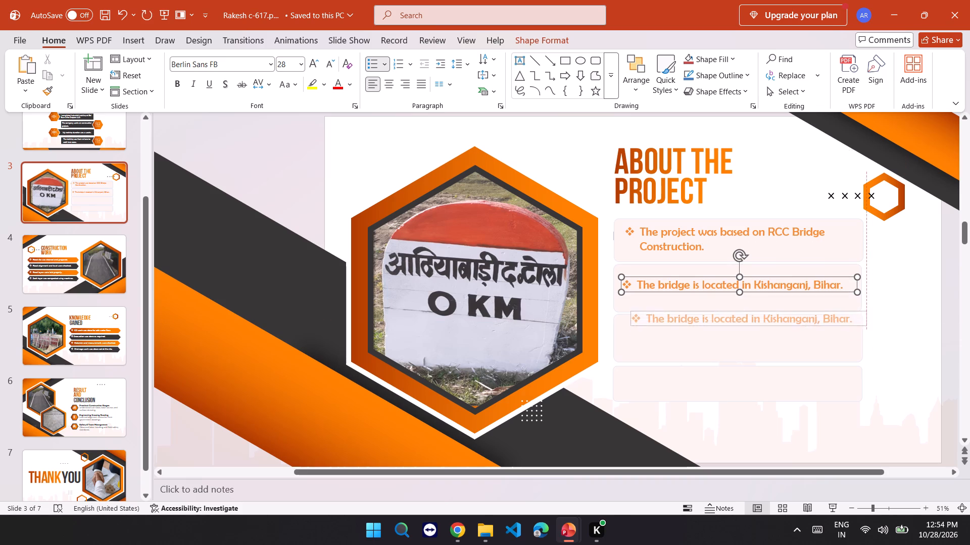
pyautogui.moveTo(679, 319); pyautogui.dragTo(667, 331, button='right')
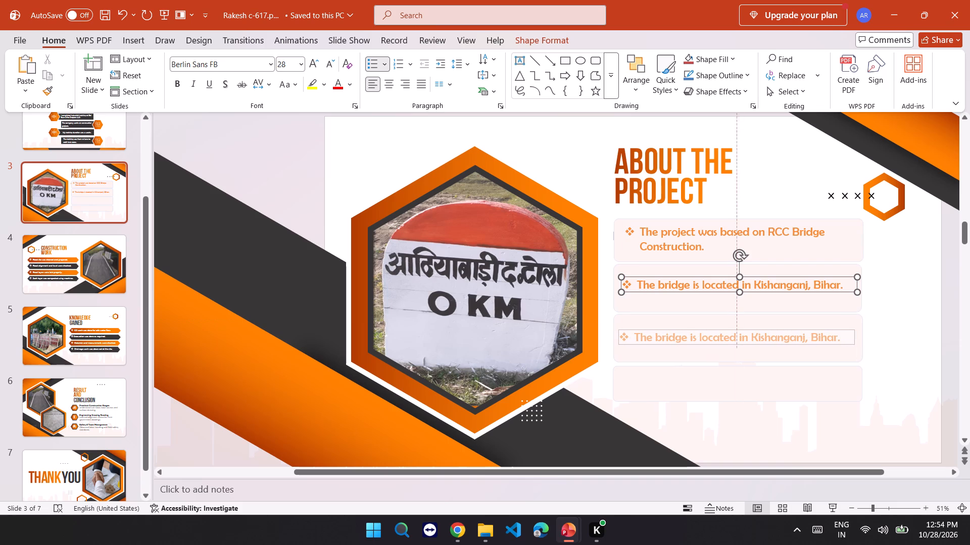
pyautogui.moveTo(667, 331); pyautogui.dragTo(671, 331, button='right')
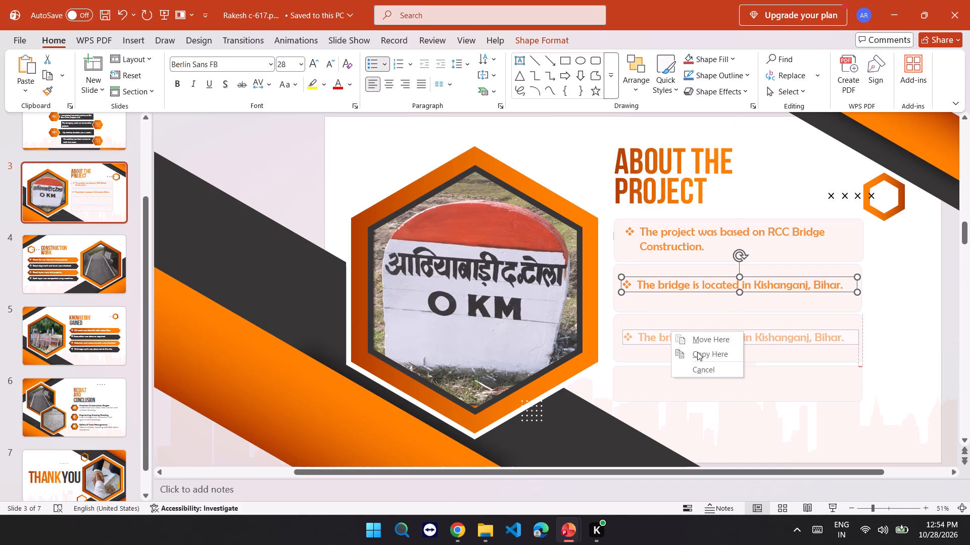
pyautogui.click(697, 352)
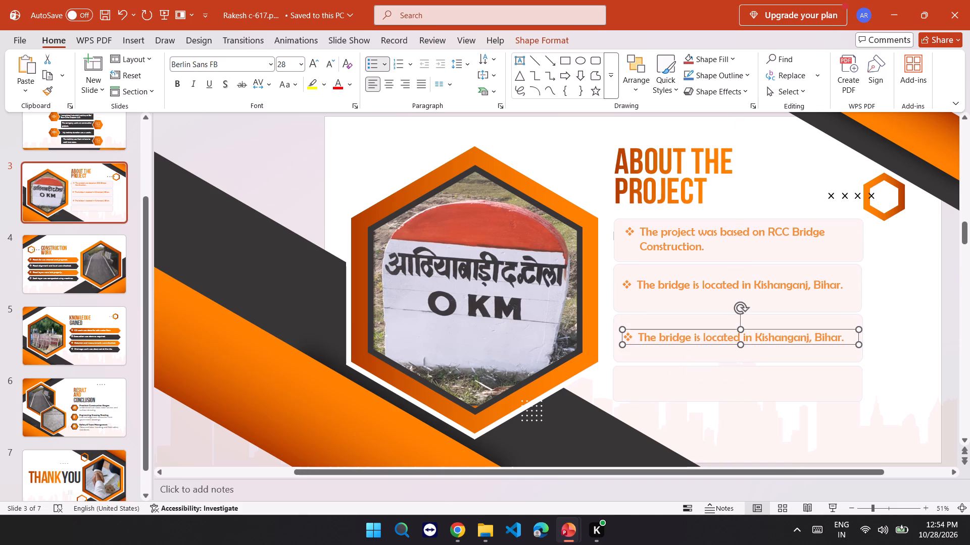
# Replace the third card's text with "The bridge connects Thakurganj Road to Mohbarich Tola." from the clipboard history, keeping text only.
pyautogui.moveTo(842, 339); pyautogui.dragTo(701, 346)
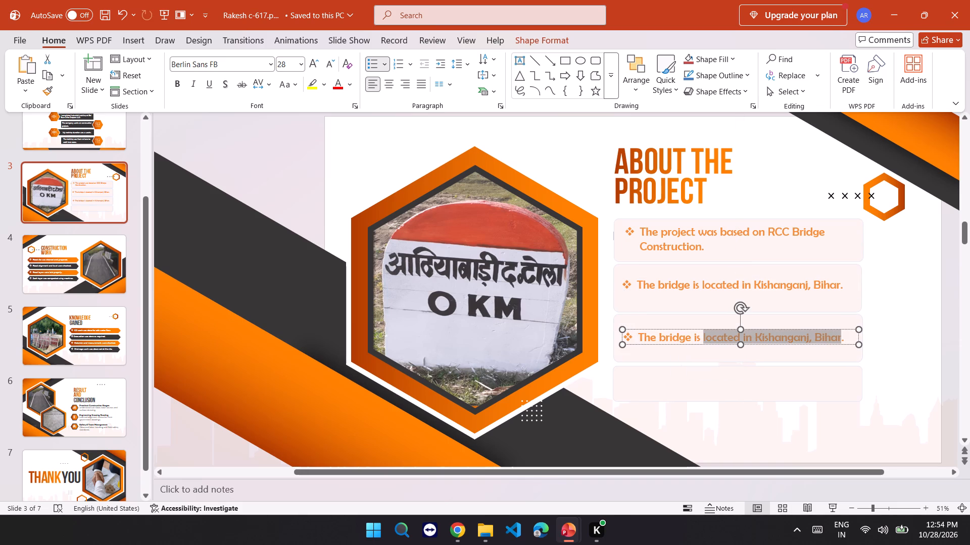
pyautogui.moveTo(701, 346); pyautogui.dragTo(648, 348)
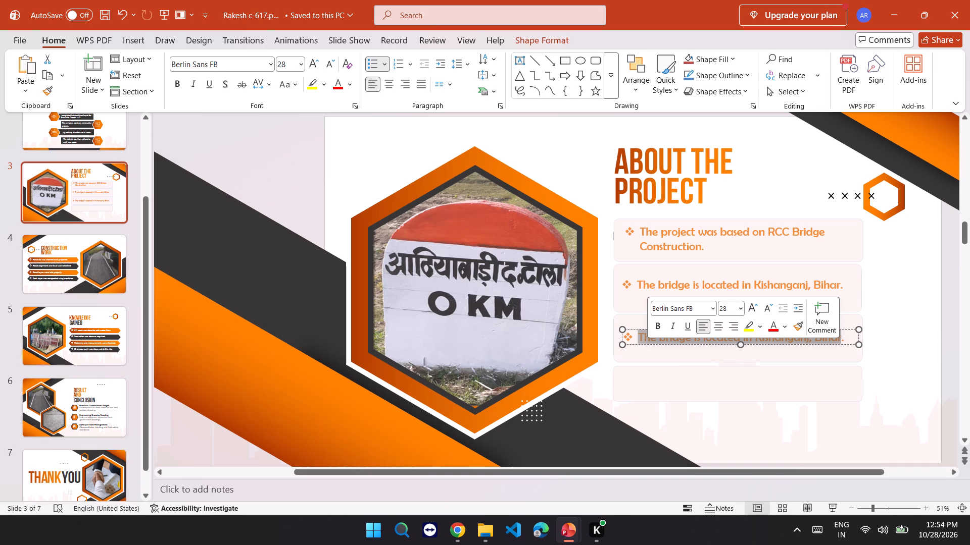
pyautogui.press('super+v')
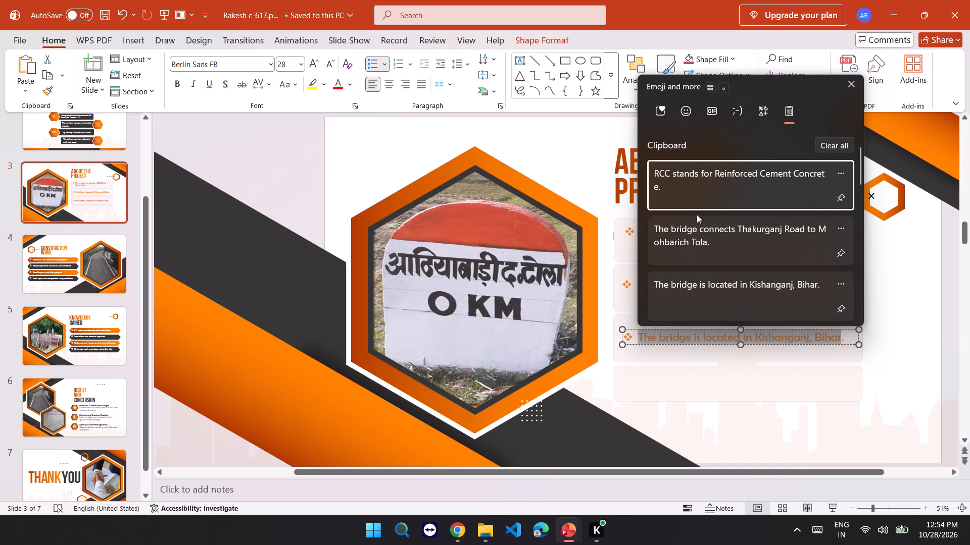
pyautogui.click(697, 243)
pyautogui.hotkey('ctrl', 'v')
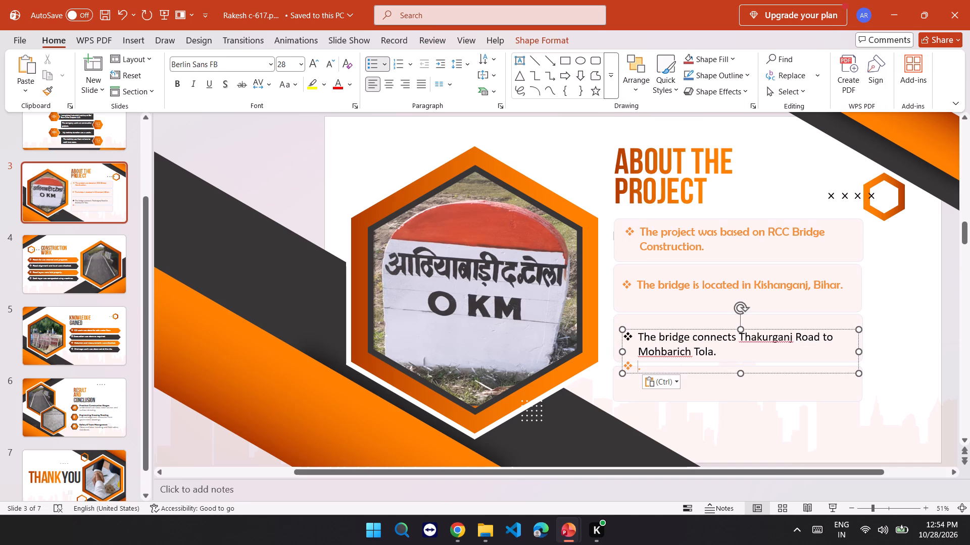
pyautogui.press('t')
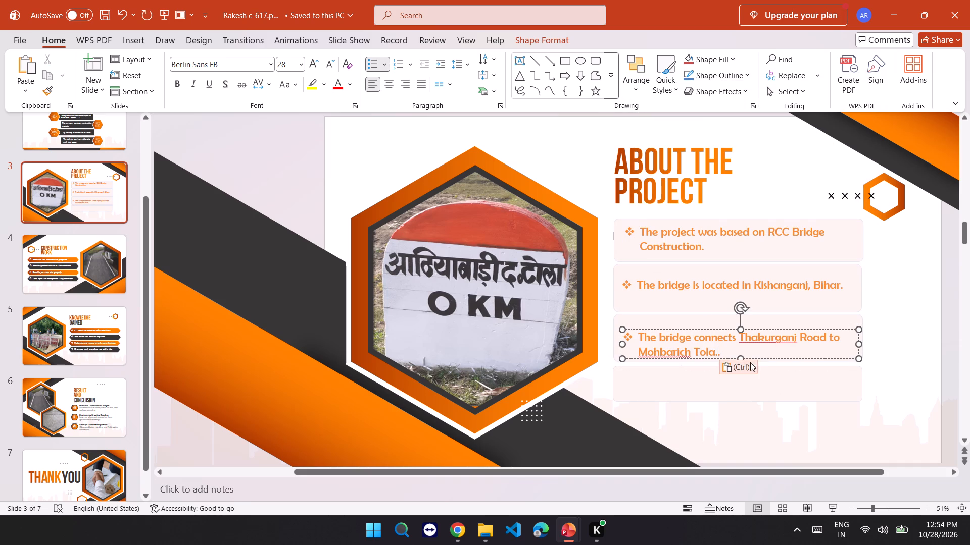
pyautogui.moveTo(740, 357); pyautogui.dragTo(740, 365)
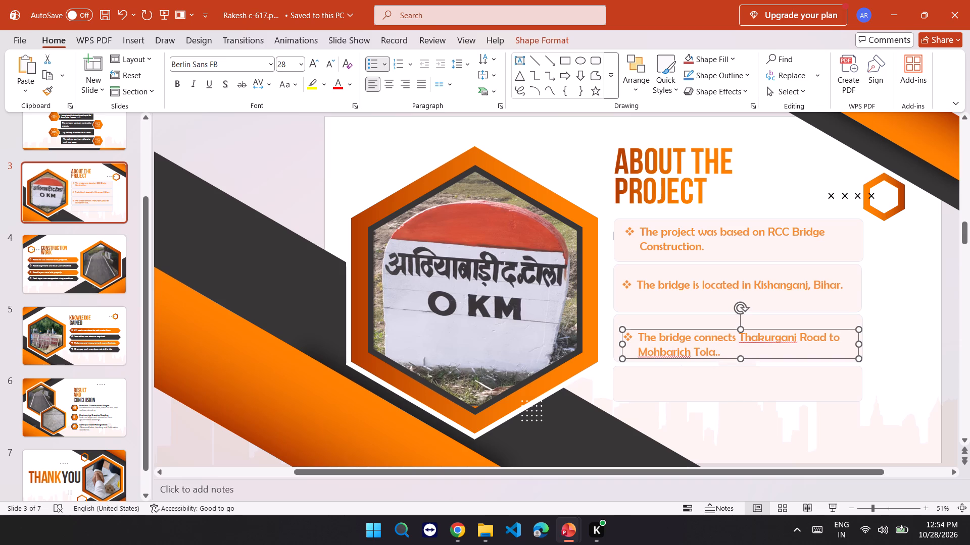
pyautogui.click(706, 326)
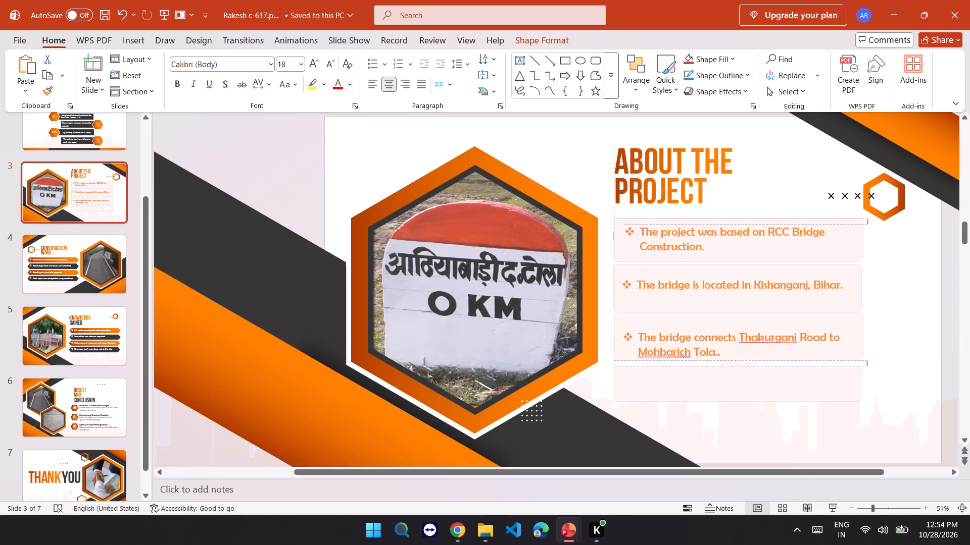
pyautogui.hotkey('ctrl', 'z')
# Nudge the third card's text box slightly up so its two lines sit inside the card.
pyautogui.click(709, 343)
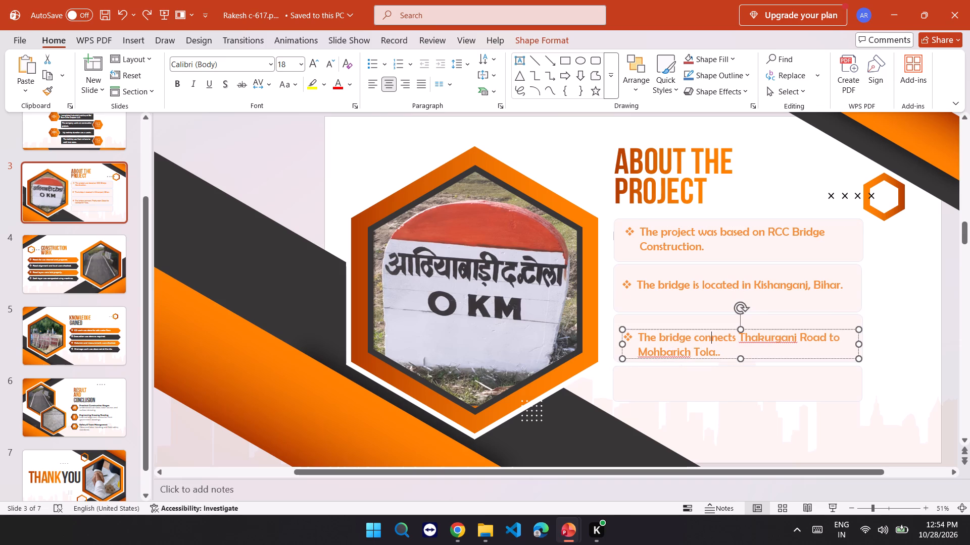
pyautogui.moveTo(706, 330); pyautogui.dragTo(703, 323)
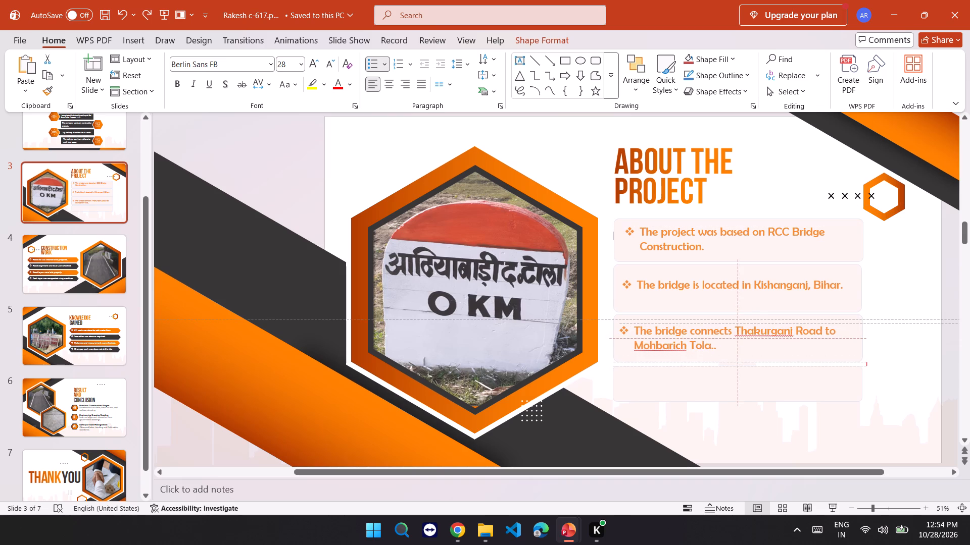
pyautogui.moveTo(703, 323); pyautogui.dragTo(704, 324)
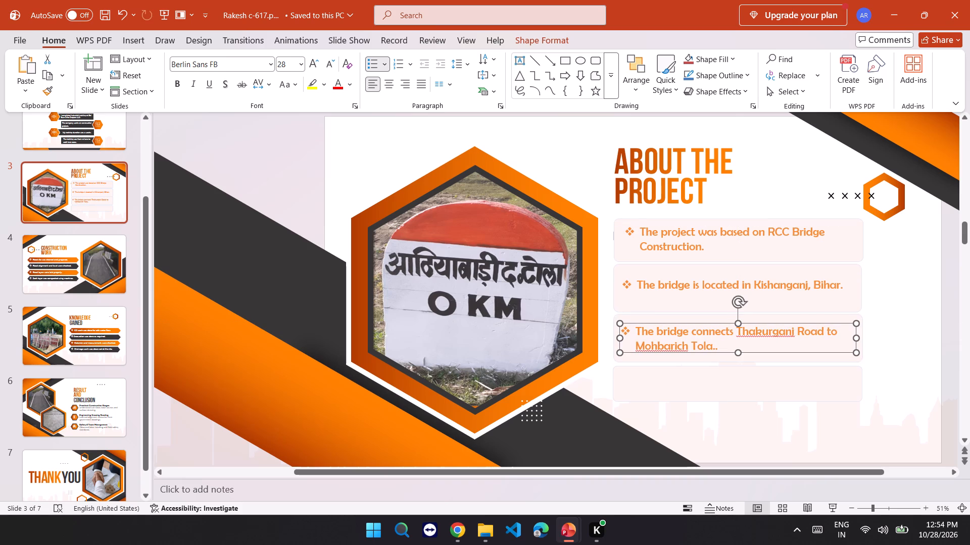
# Duplicate the third card's bulleted text box into slide 3's empty fourth card.
pyautogui.moveTo(703, 322); pyautogui.dragTo(701, 367, button='right')
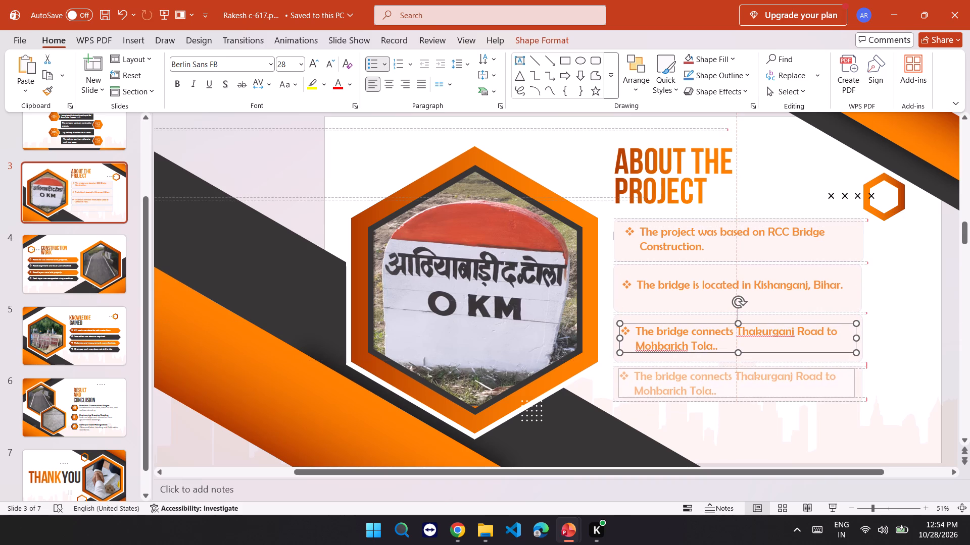
pyautogui.moveTo(701, 367); pyautogui.dragTo(701, 368, button='right')
# Replace the fourth card's text with "RCC stands for Reinforced Cement Concrete." from the clipboard history, keeping text only.
pyautogui.click(730, 388)
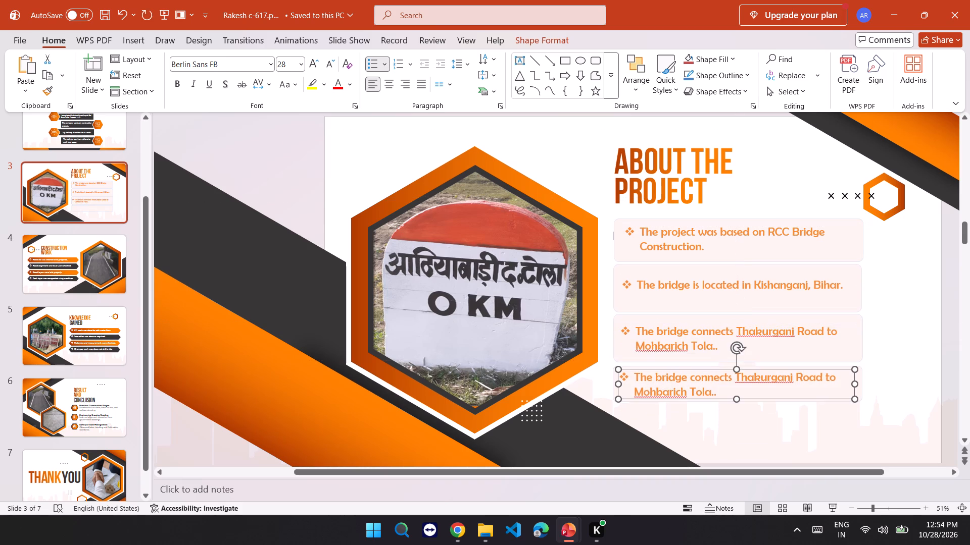
pyautogui.moveTo(720, 391); pyautogui.dragTo(642, 378)
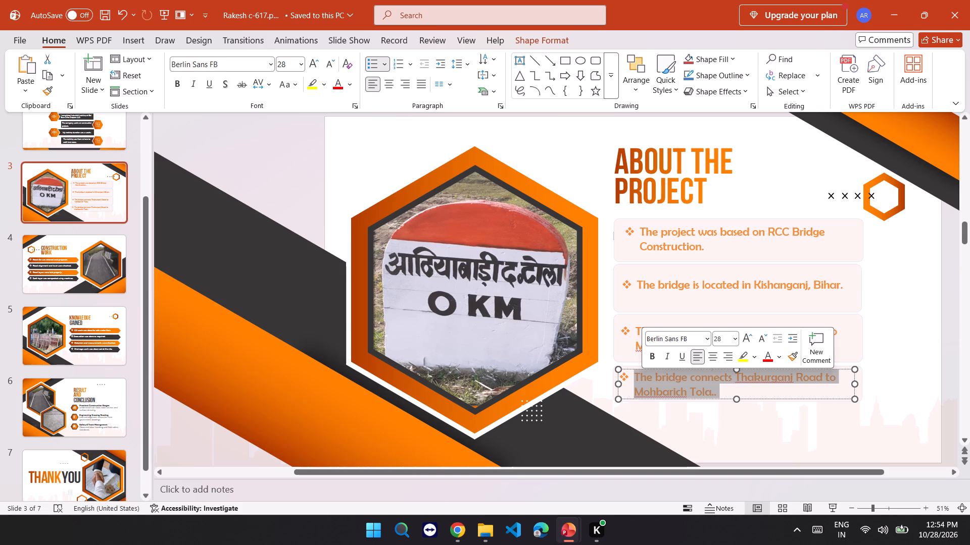
pyautogui.press('super+v')
pyautogui.click(704, 219)
pyautogui.hotkey('ctrl', 'v')
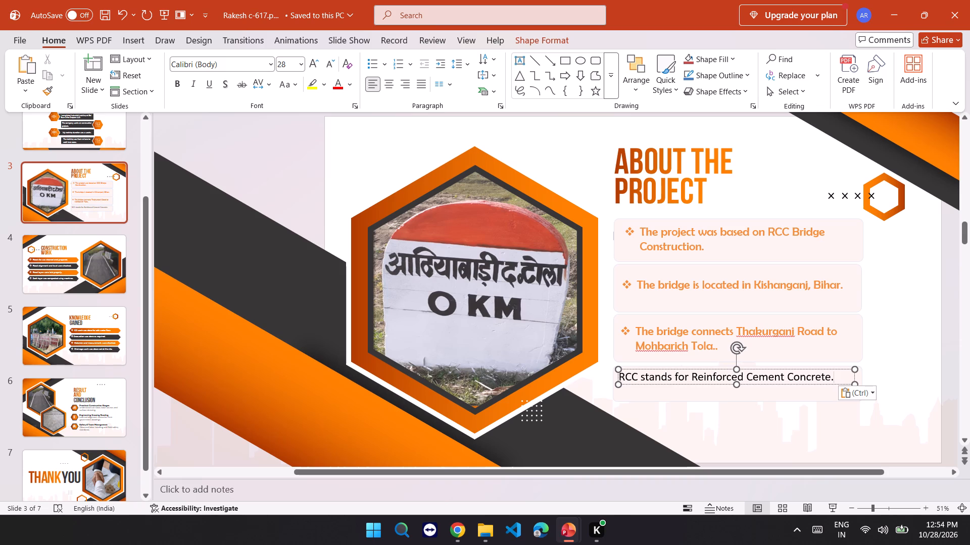
pyautogui.press('t')
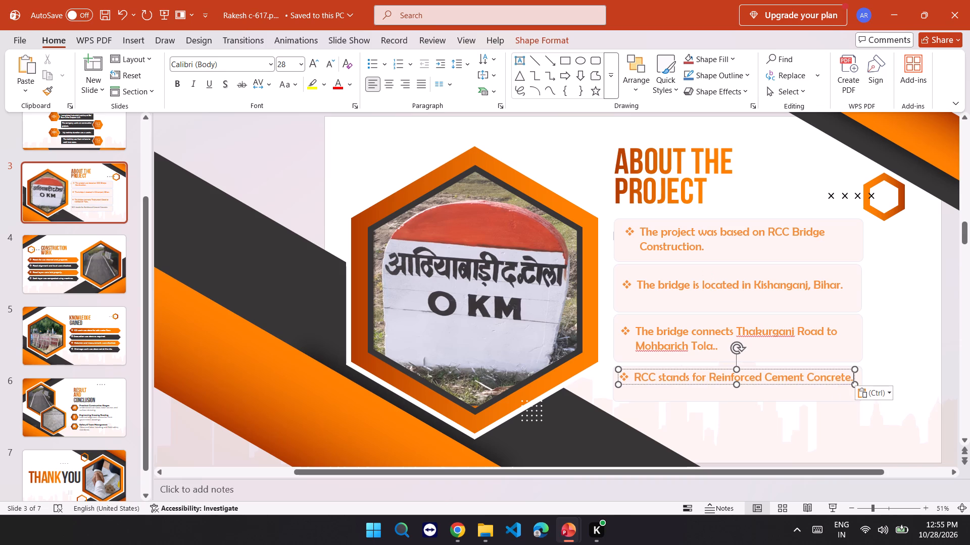
# Nudge the fourth card's text box slightly down so its line sits centred in the card.
pyautogui.moveTo(691, 369); pyautogui.dragTo(691, 371)
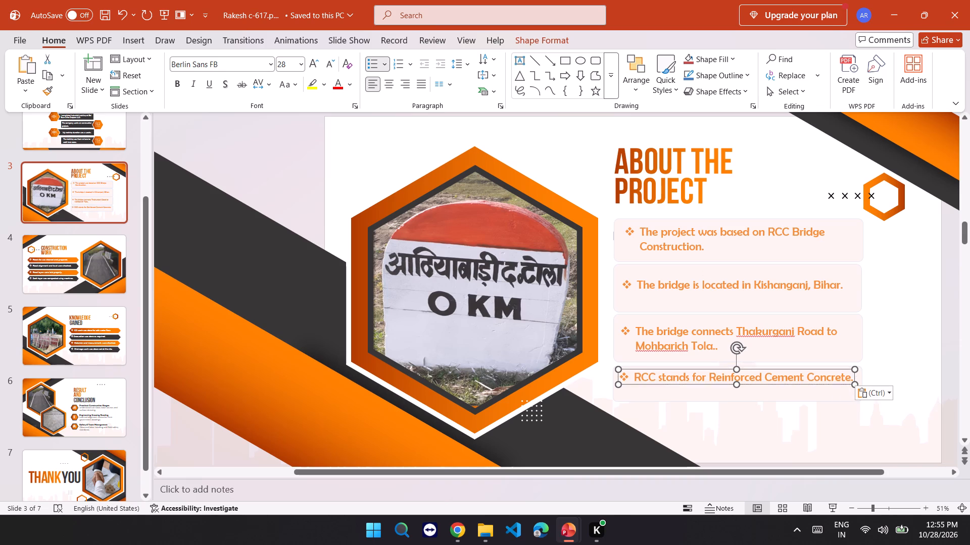
pyautogui.moveTo(691, 371); pyautogui.dragTo(694, 374)
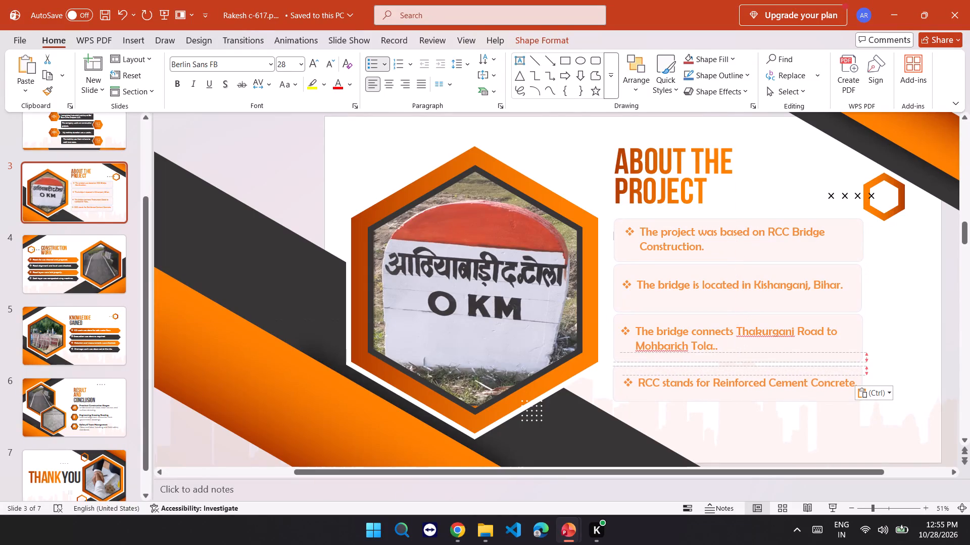
pyautogui.moveTo(694, 374); pyautogui.dragTo(694, 374)
pyautogui.click(935, 348)
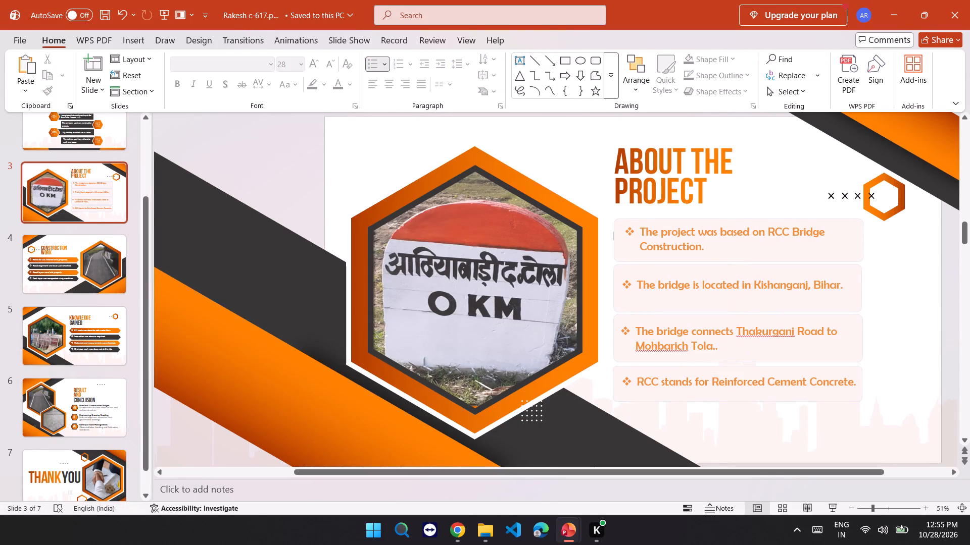
pyautogui.scroll(-2, 112, 245)
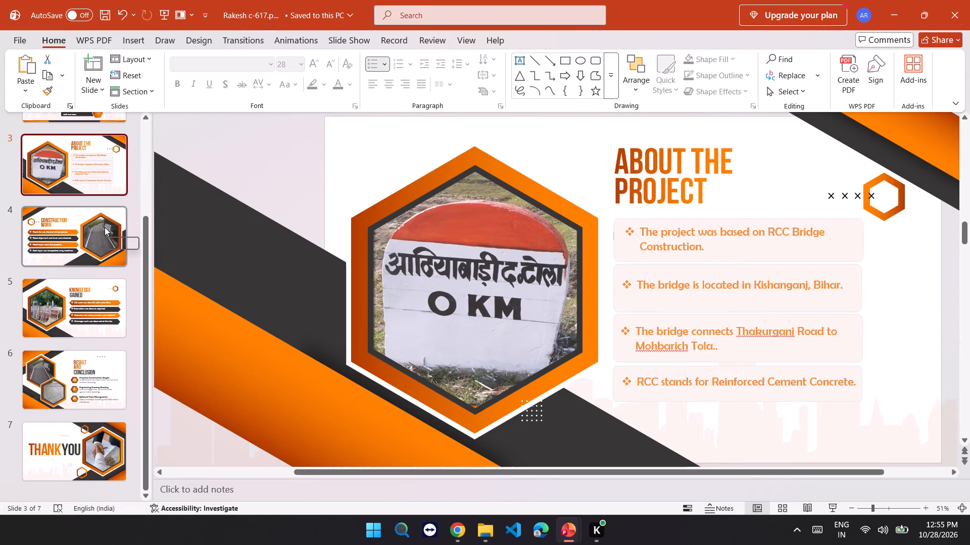
pyautogui.click(105, 227)
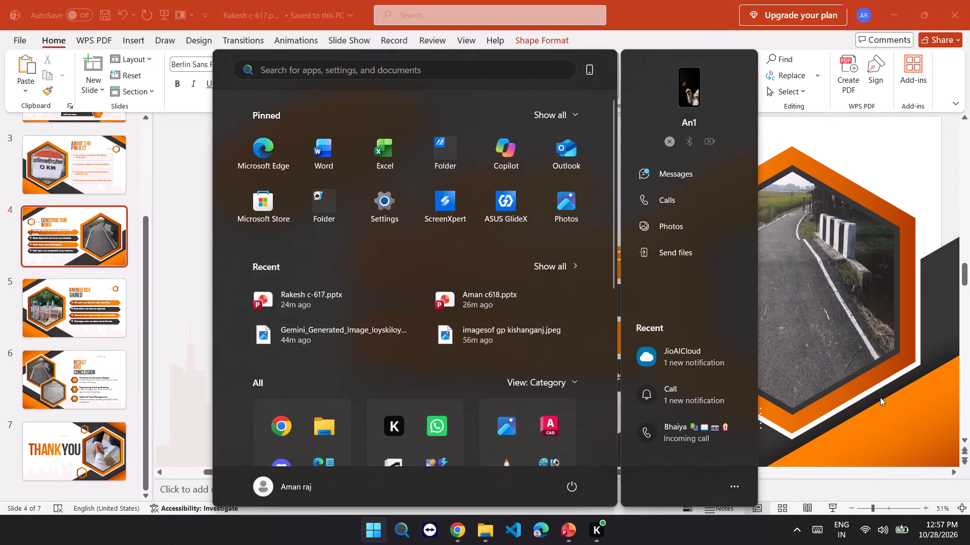
pyautogui.click(883, 408)
pyautogui.click(538, 305)
pyautogui.hotkey('ctrl', 'a')
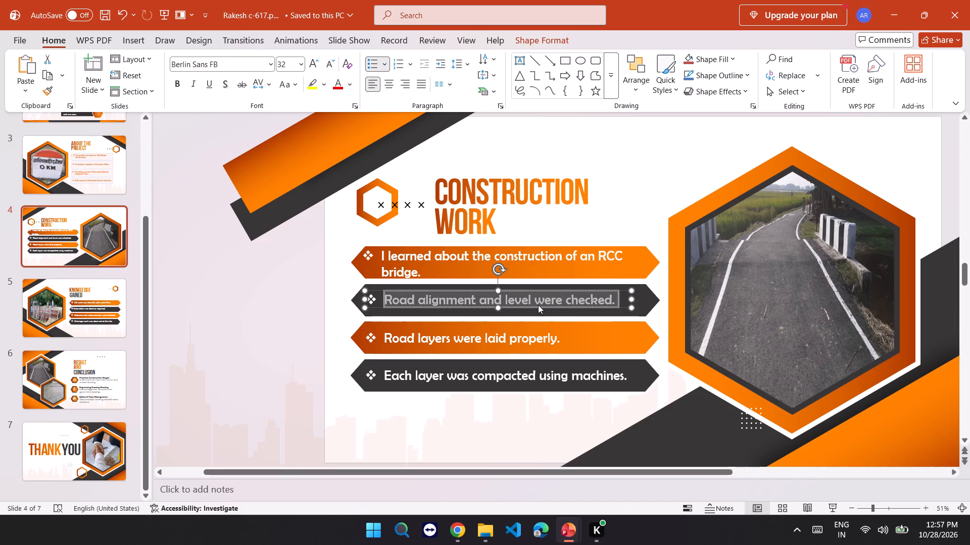
pyautogui.press('super+v')
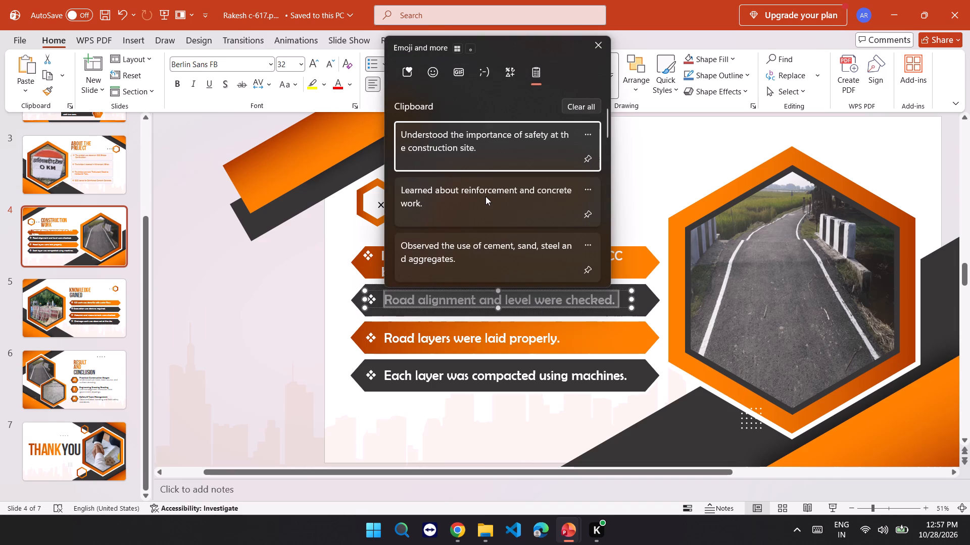
pyautogui.moveTo(518, 44); pyautogui.dragTo(819, 114)
pyautogui.scroll(-2, 771, 334)
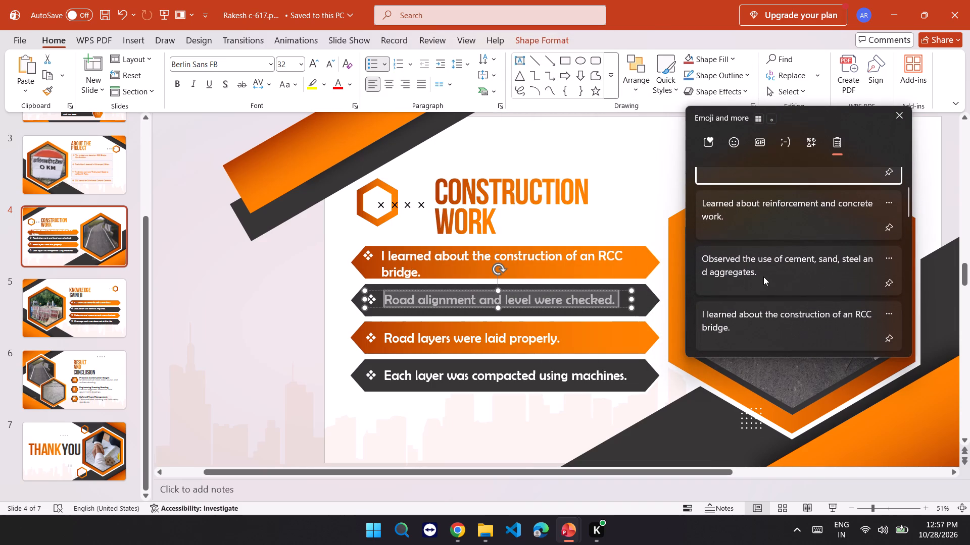
pyautogui.click(761, 266)
pyautogui.hotkey('ctrl', 'v')
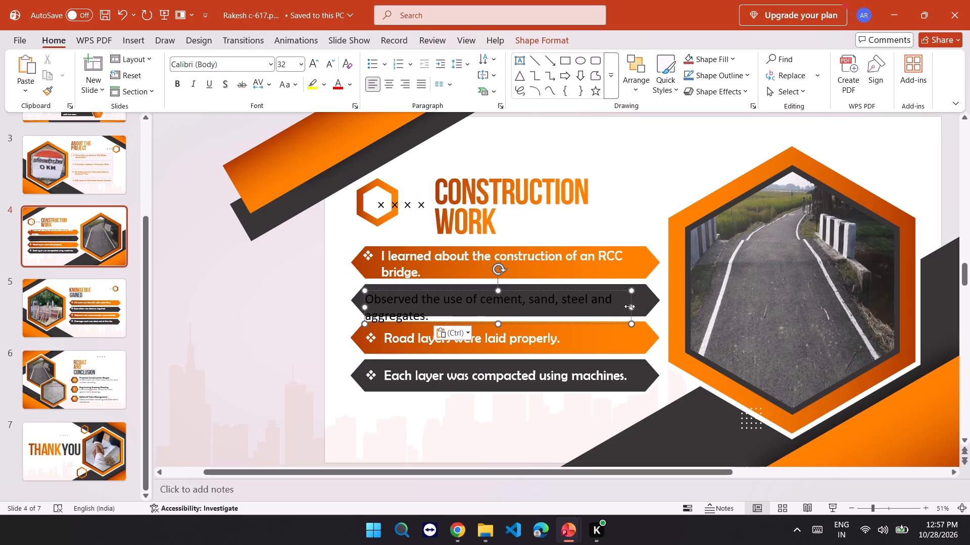
pyautogui.click(461, 335)
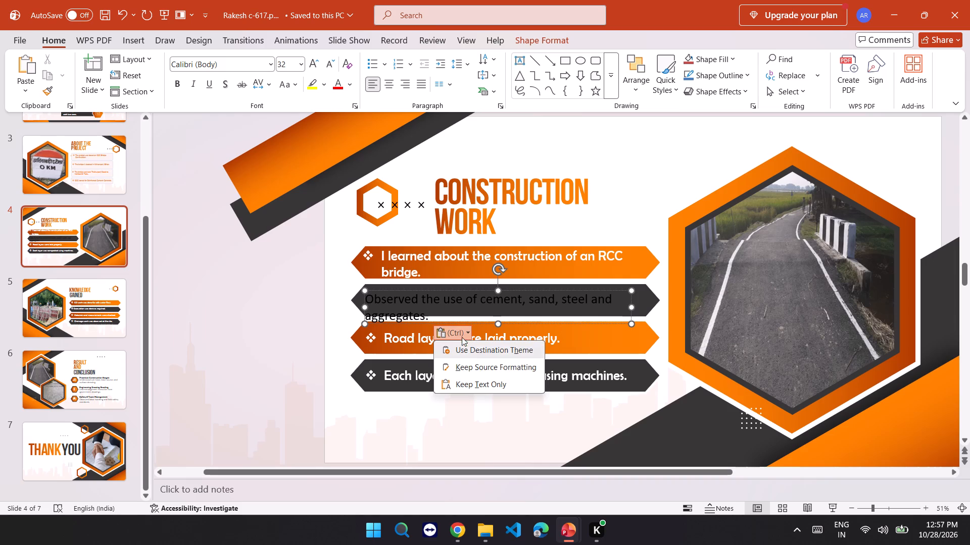
pyautogui.click(483, 381)
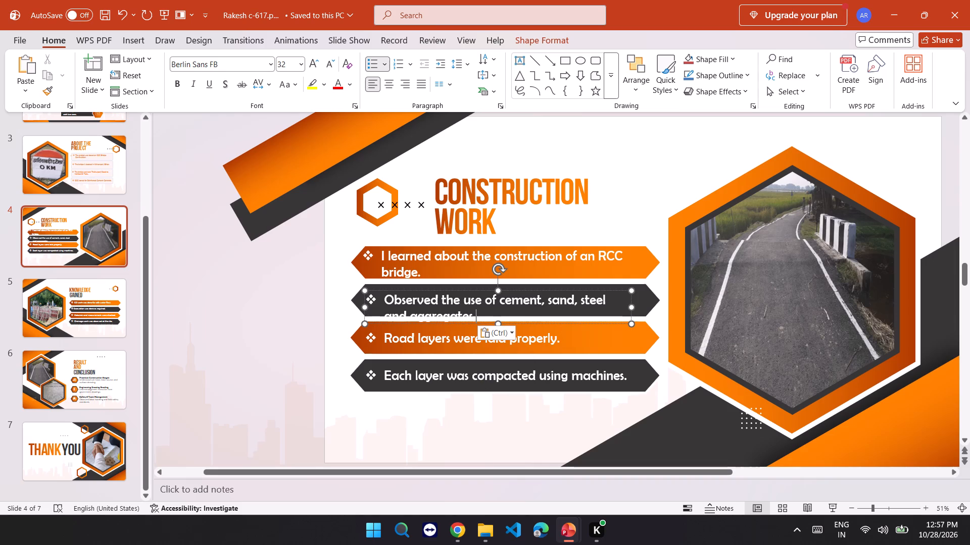
# Widen the second bar's text box and move it up so the sentence sits on two lines inside the dark bar.
pyautogui.moveTo(632, 308); pyautogui.dragTo(661, 304)
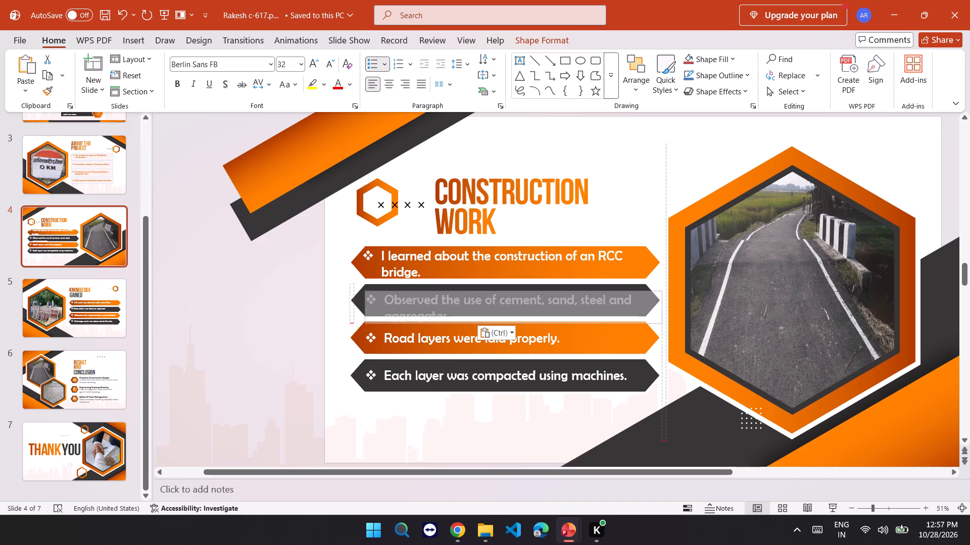
pyautogui.moveTo(661, 304); pyautogui.dragTo(660, 304)
pyautogui.moveTo(540, 290); pyautogui.dragTo(539, 283)
# Make the first orange bar shape slightly taller and shift the second dark bar shape down to clear it.
pyautogui.click(557, 273)
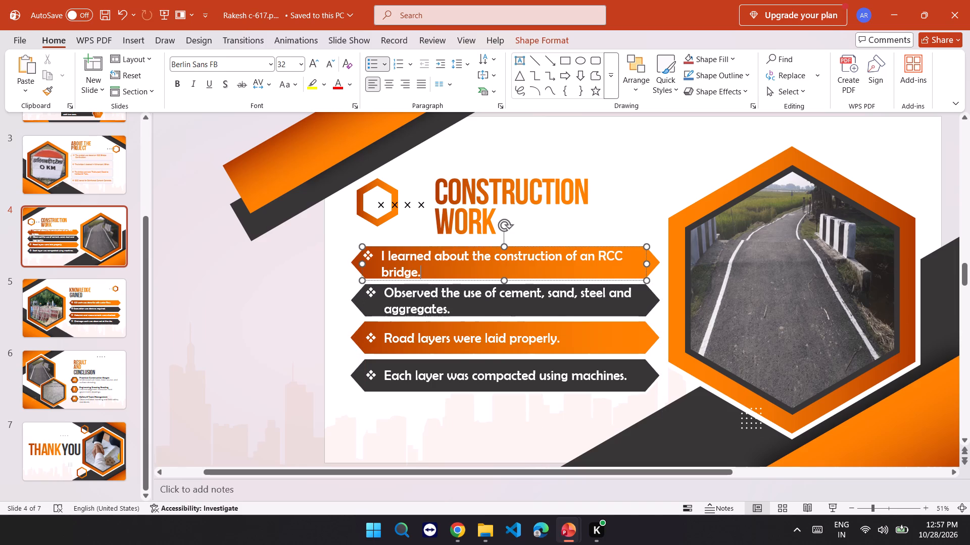
pyautogui.click(656, 261)
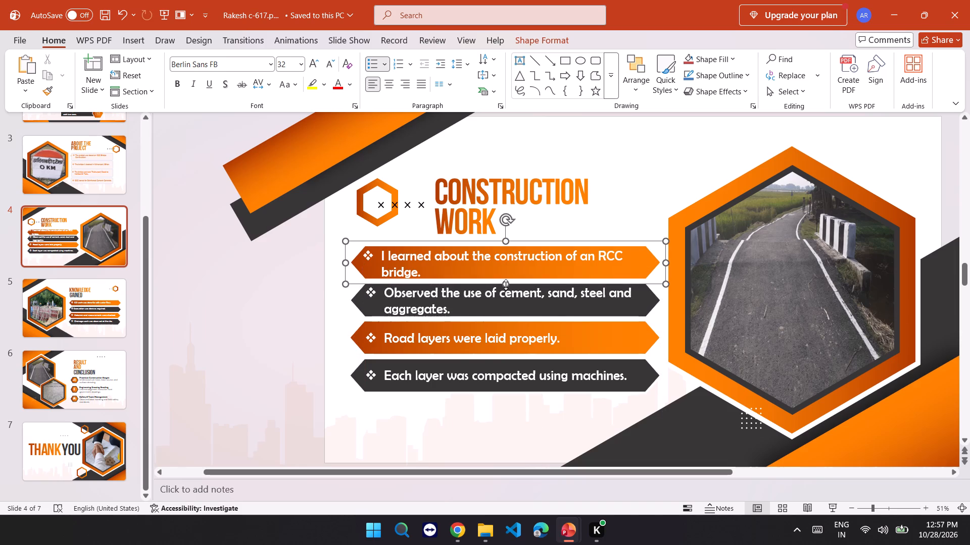
pyautogui.click(506, 284)
pyautogui.click(647, 307)
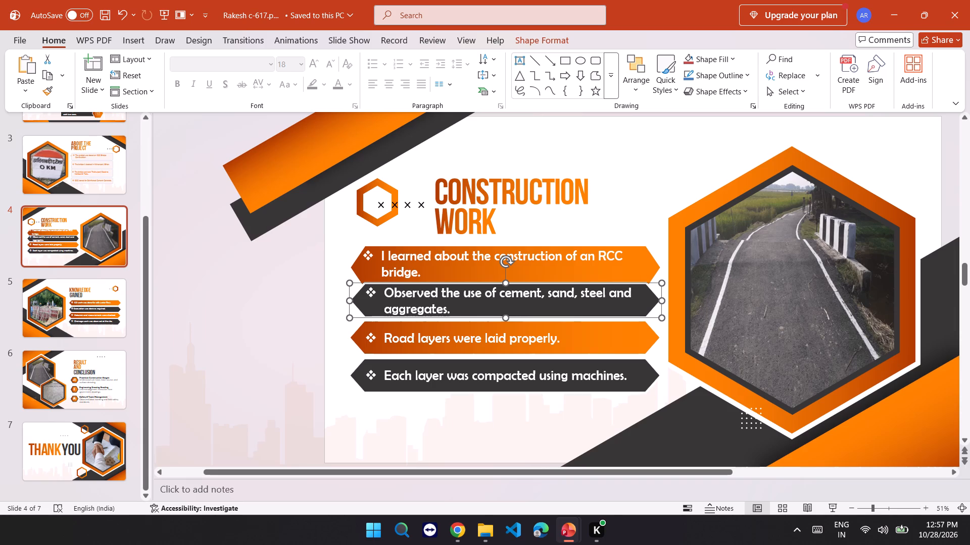
pyautogui.moveTo(650, 301); pyautogui.dragTo(650, 307)
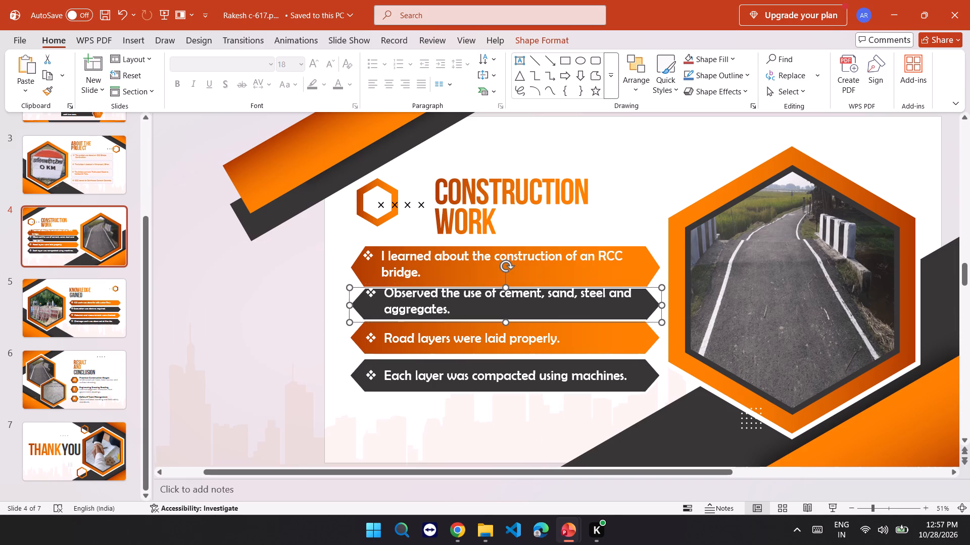
# Move the fourth, dark bar shape down the slide to make room for taller bars above it.
pyautogui.click(610, 345)
pyautogui.click(646, 376)
pyautogui.moveTo(646, 376); pyautogui.dragTo(649, 389)
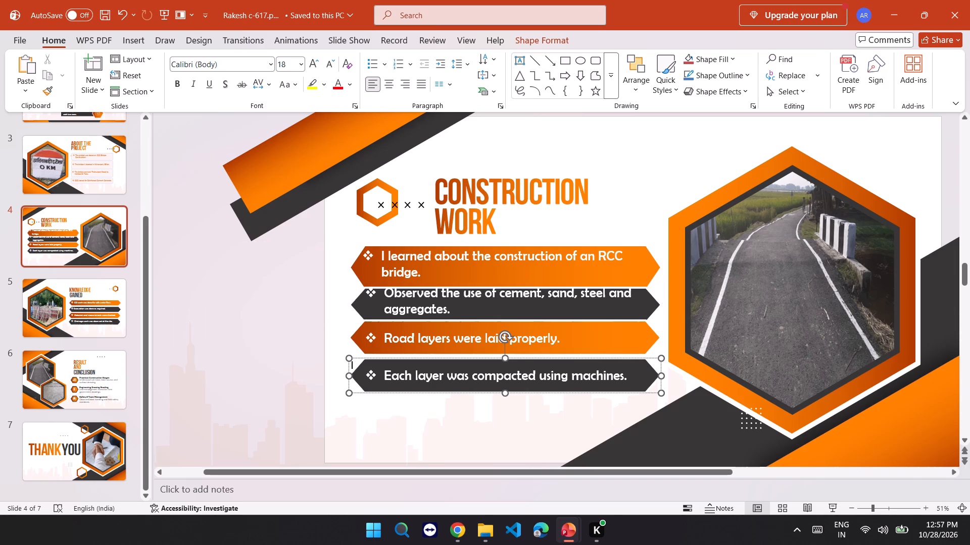
pyautogui.moveTo(649, 389); pyautogui.dragTo(650, 396)
pyautogui.moveTo(651, 377); pyautogui.dragTo(651, 410)
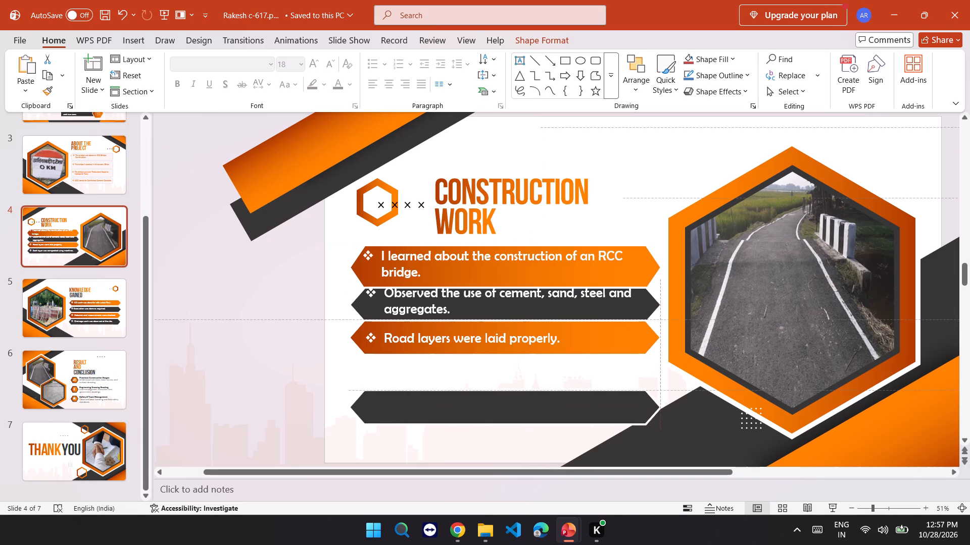
pyautogui.moveTo(651, 410); pyautogui.dragTo(651, 411)
# Move the third, orange bar shape down into the gap and make it taller.
pyautogui.click(643, 342)
pyautogui.moveTo(643, 338); pyautogui.dragTo(643, 357)
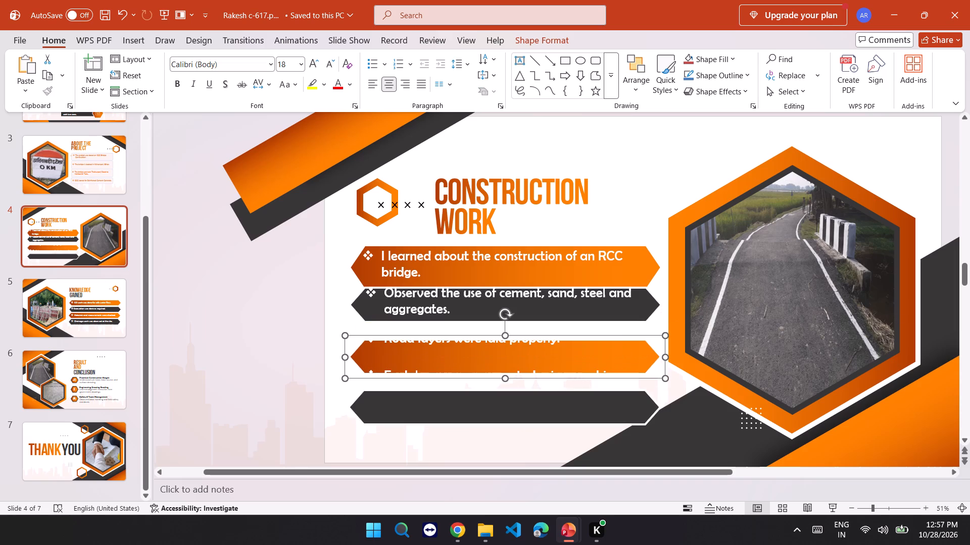
pyautogui.click(506, 377)
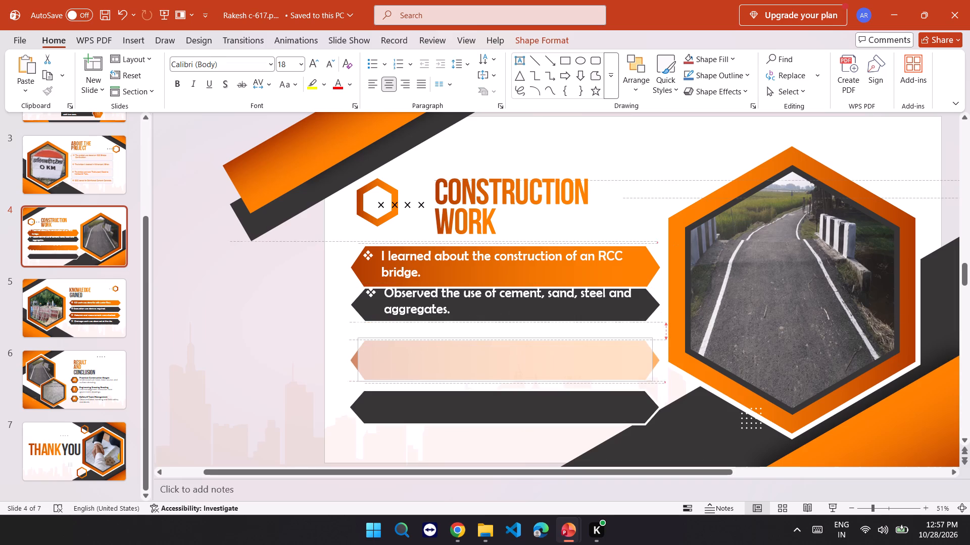
# Make the second dark bar shape taller and leave a small gap between it and the first bar.
pyautogui.click(652, 310)
pyautogui.moveTo(506, 322); pyautogui.dragTo(506, 326)
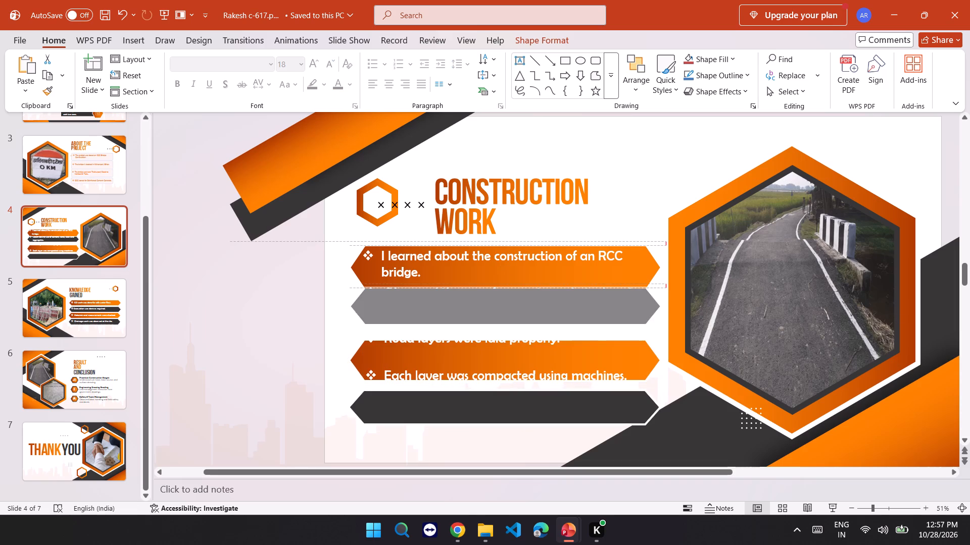
pyautogui.moveTo(506, 326); pyautogui.dragTo(506, 330)
pyautogui.click(521, 316)
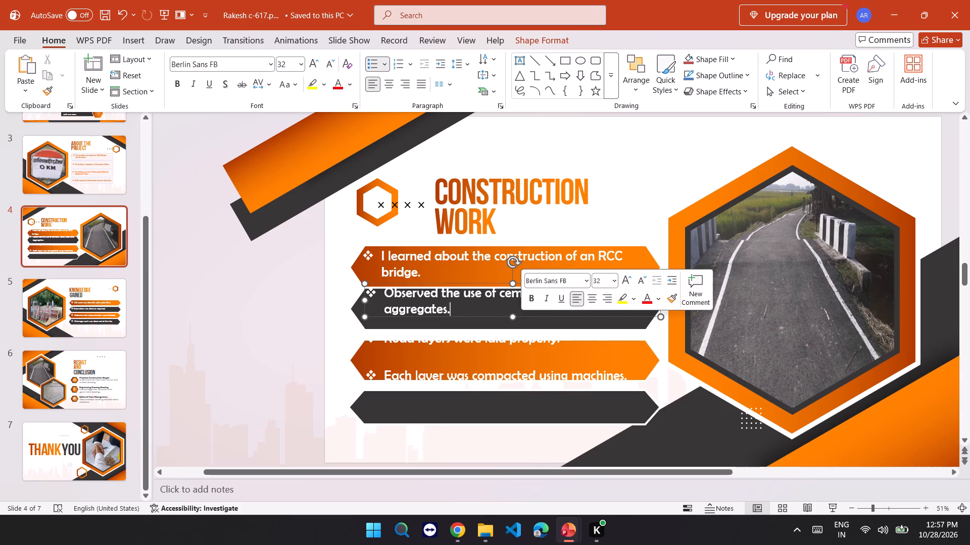
pyautogui.click(564, 323)
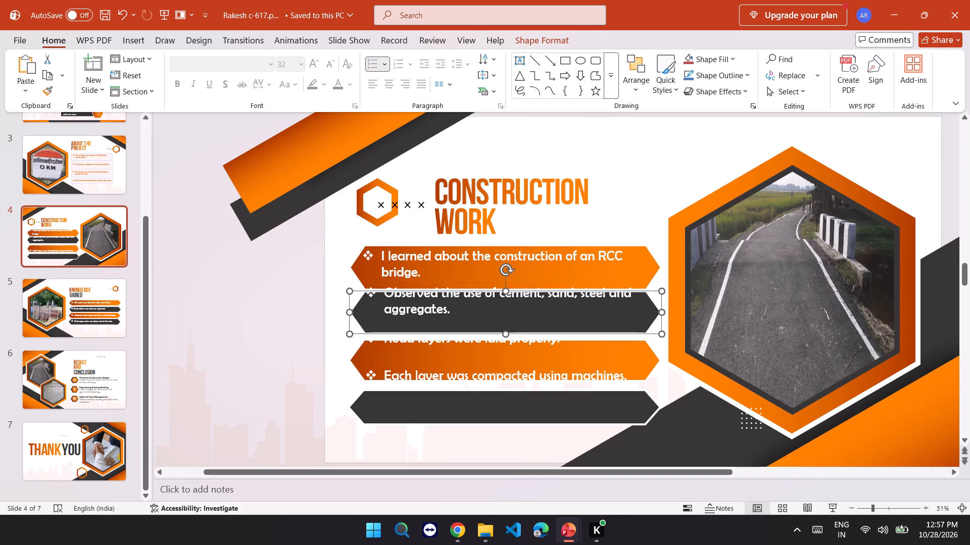
# Move the second and first bars' text boxes down so their two-line sentences sit inside the enlarged bars.
pyautogui.click(492, 293)
pyautogui.moveTo(474, 283); pyautogui.dragTo(474, 295)
pyautogui.click(460, 249)
pyautogui.moveTo(460, 245); pyautogui.dragTo(460, 253)
pyautogui.click(431, 308)
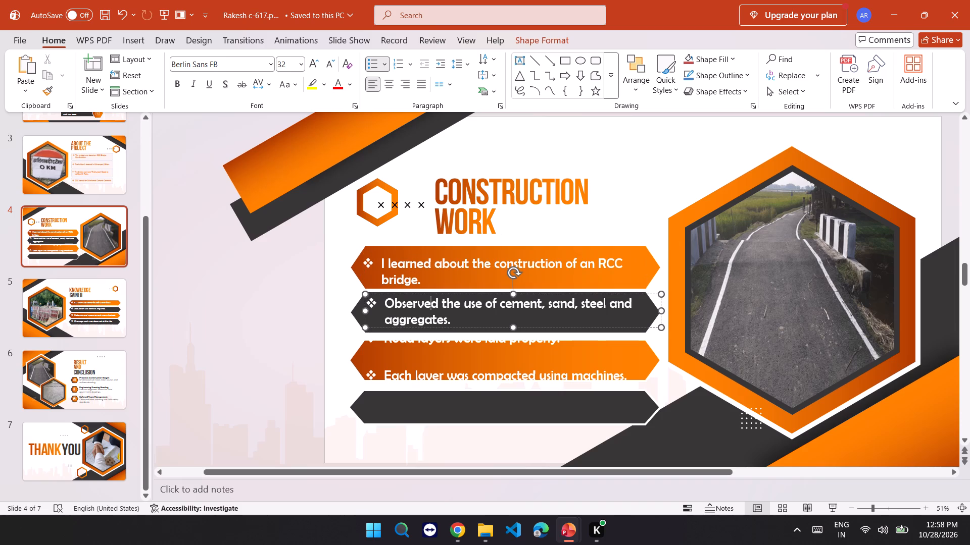
# Nudge the second bar's text box slightly down and the third, orange bar slightly up to even out the spacing.
pyautogui.click(435, 295)
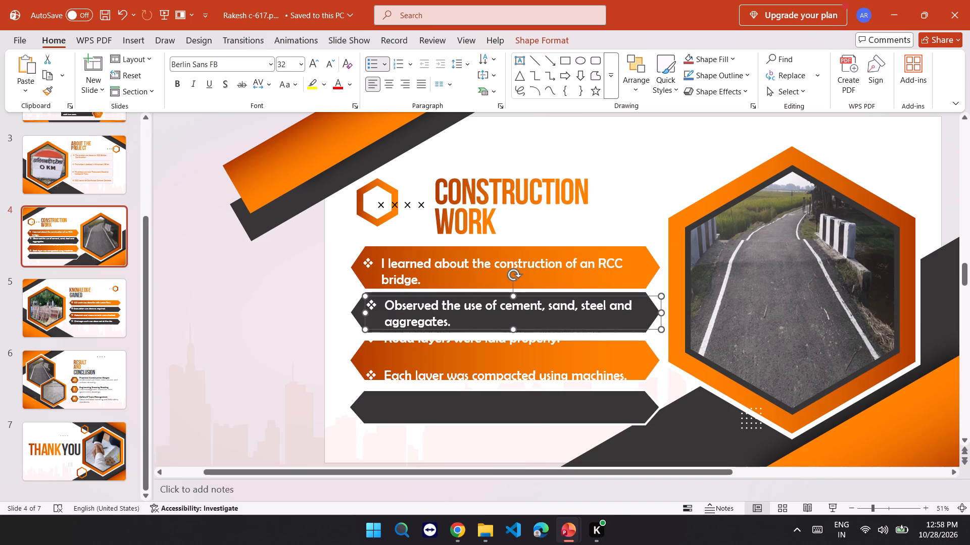
pyautogui.click(437, 347)
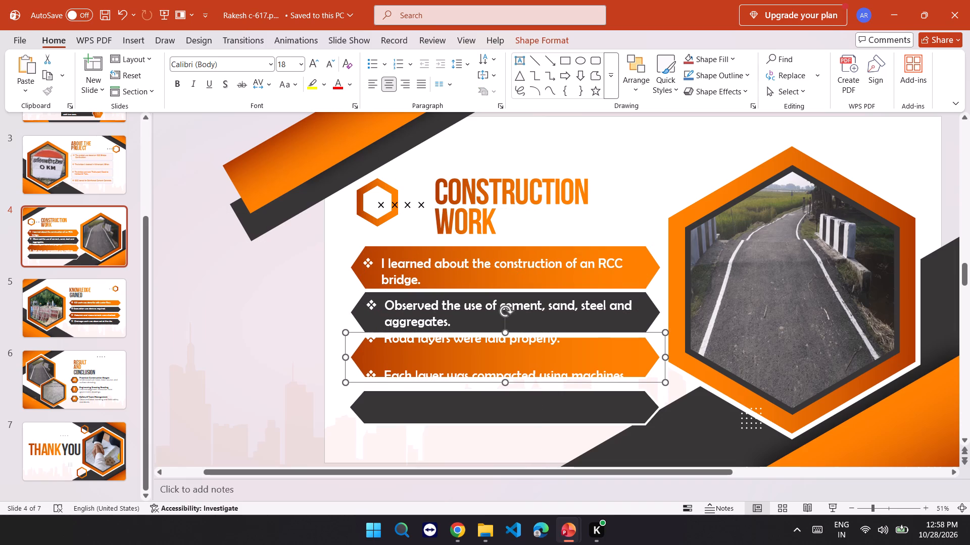
# Delete the two old text boxes reading "Each layer was compacted using machines." and "Road layers were laid properly.".
pyautogui.click(431, 375)
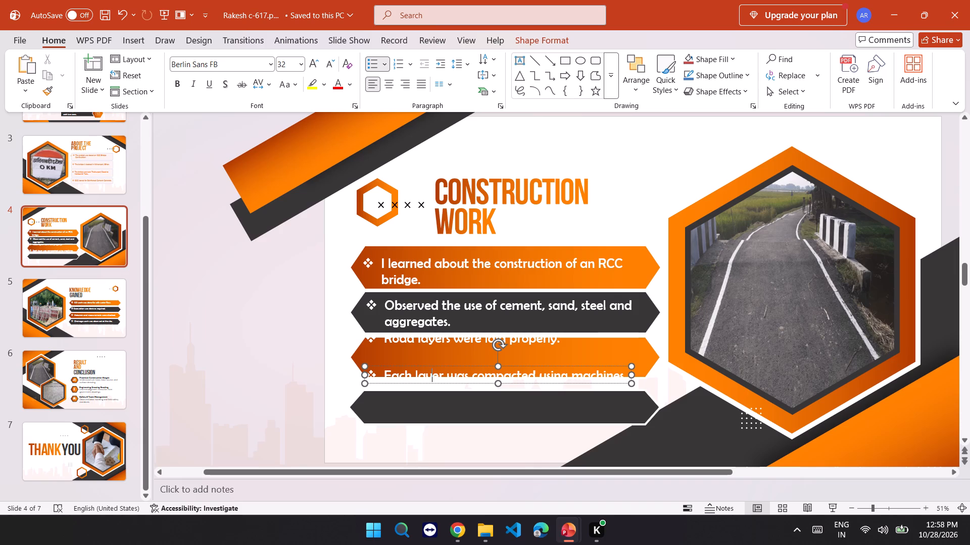
pyautogui.click(419, 365)
pyautogui.press('Delete')
pyautogui.click(420, 337)
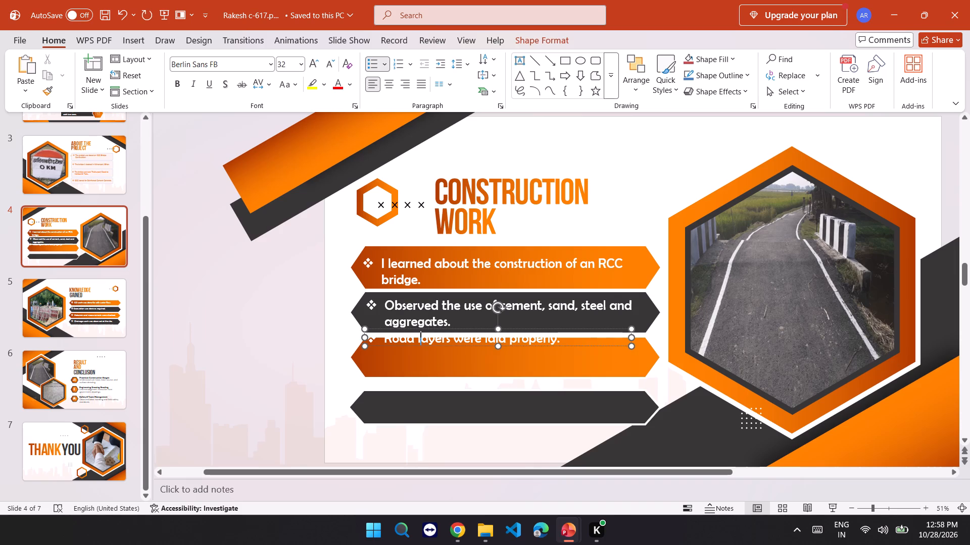
pyautogui.click(422, 329)
pyautogui.press('Delete')
# Copy the second bar's text box and place the copy inside the third, orange bar.
pyautogui.click(417, 316)
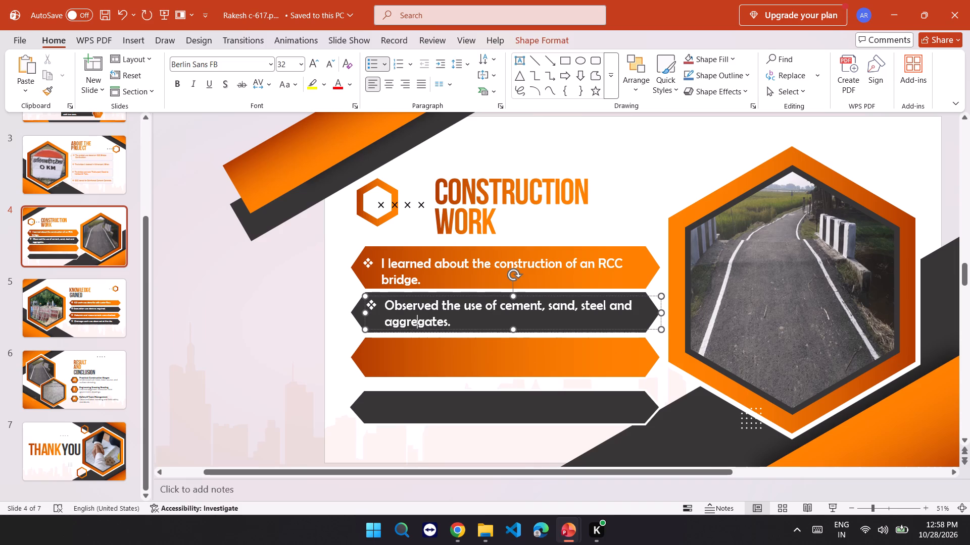
pyautogui.moveTo(424, 295); pyautogui.dragTo(421, 341, button='right')
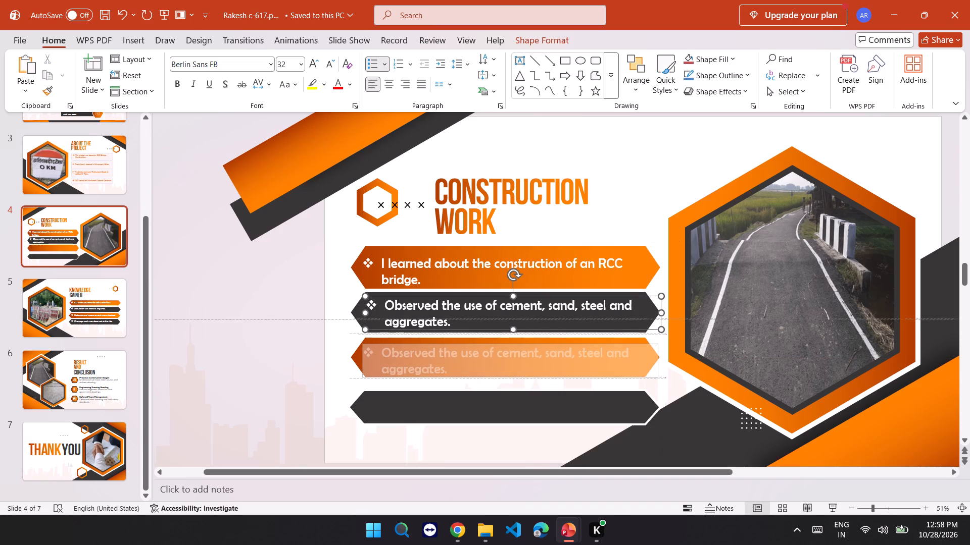
pyautogui.moveTo(421, 341); pyautogui.dragTo(421, 340, button='right')
pyautogui.click(443, 362)
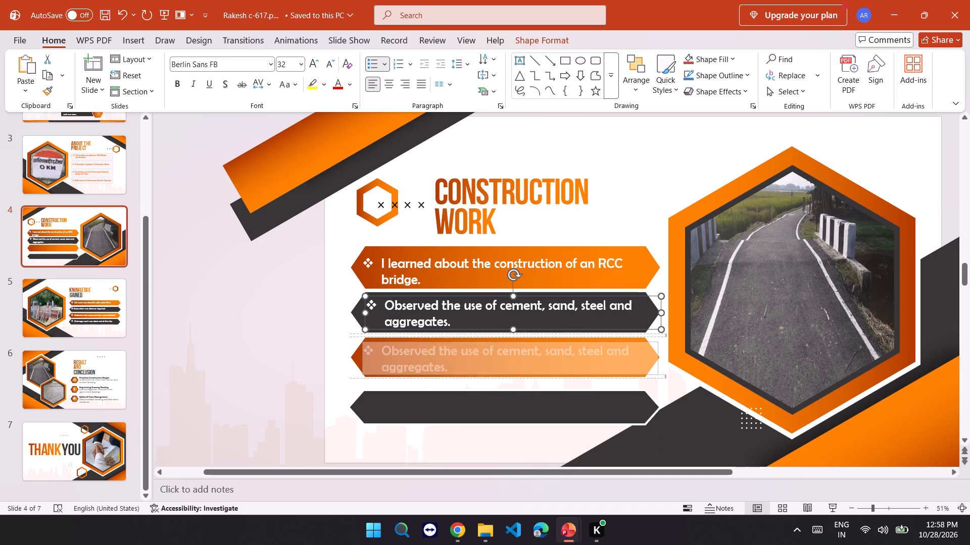
# Replace the third bar's text with "Learned about reinforcement and concrete work." from the clipboard history, pasted as text only.
pyautogui.click(451, 368)
pyautogui.hotkey('ctrl', 'a')
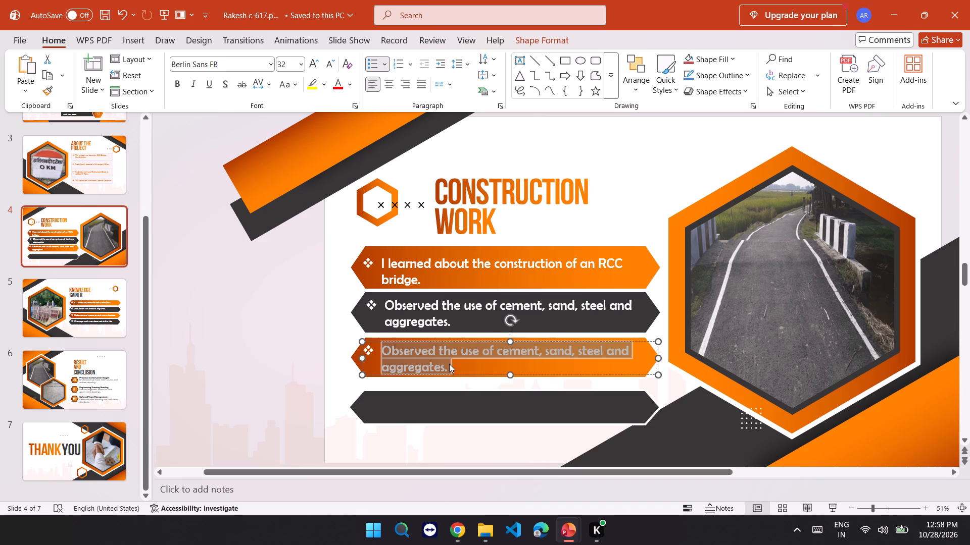
pyautogui.press('v')
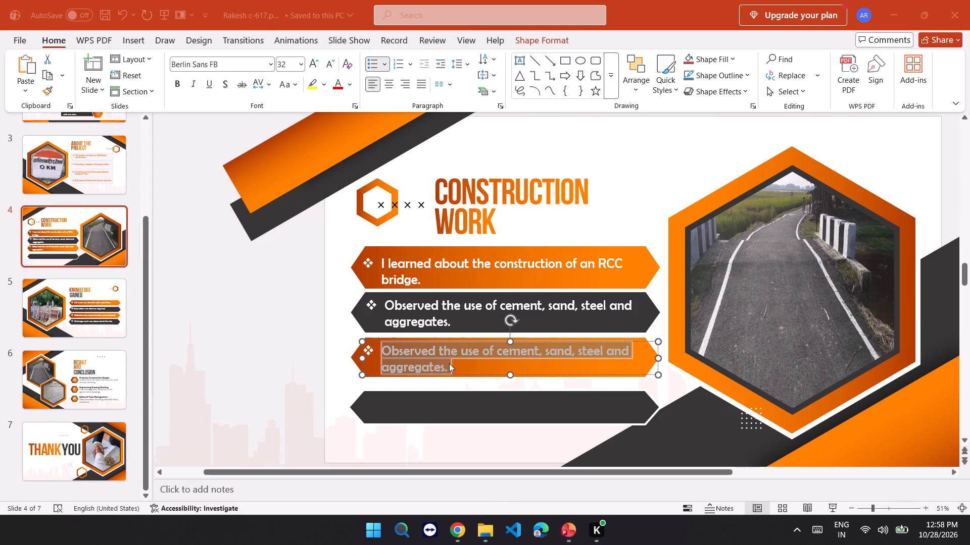
pyautogui.press('super+v')
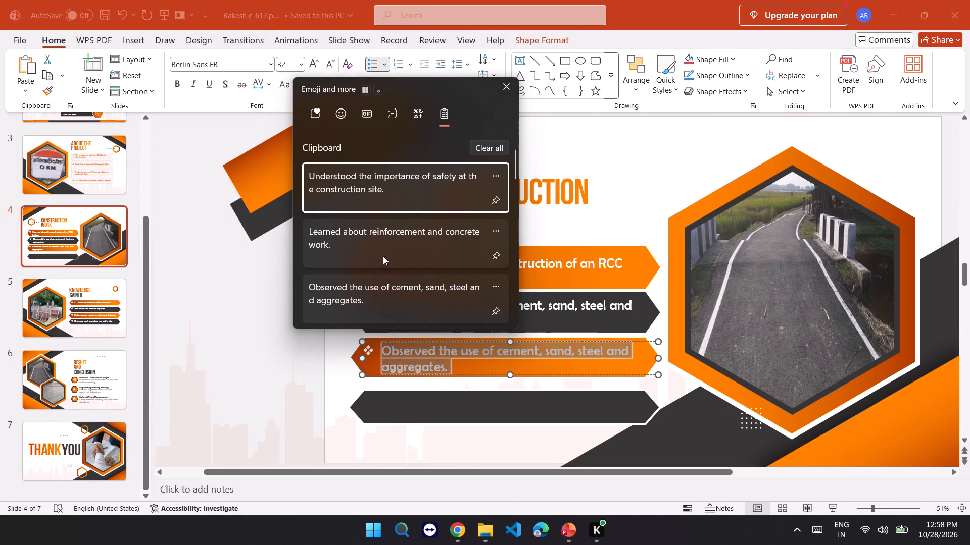
pyautogui.click(382, 247)
pyautogui.hotkey('ctrl', 'v')
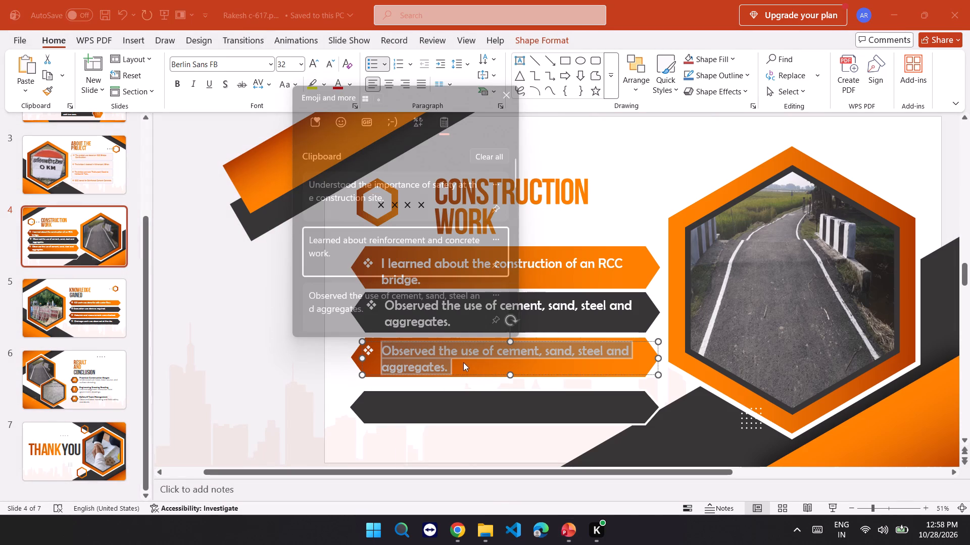
pyautogui.click(456, 363)
pyautogui.click(456, 363)
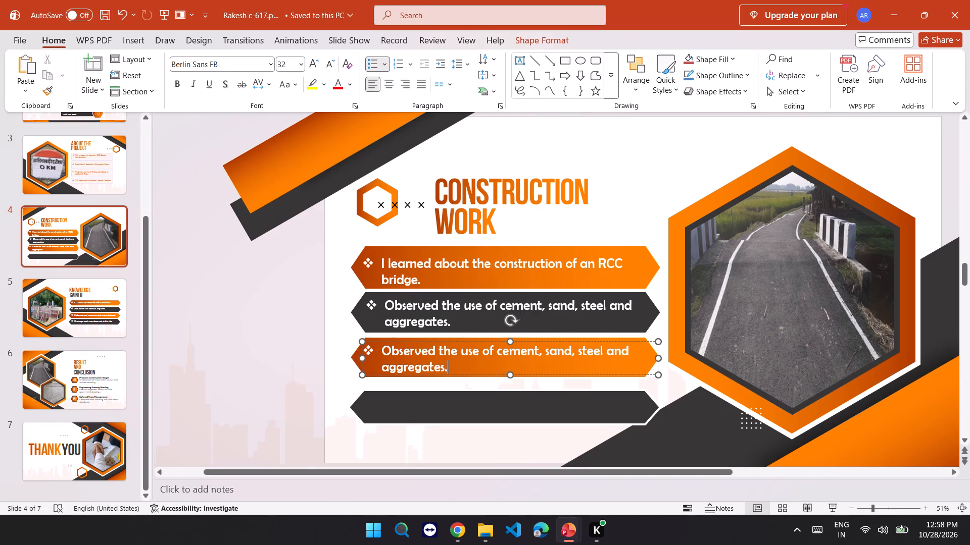
pyautogui.hotkey('ctrl', 'a')
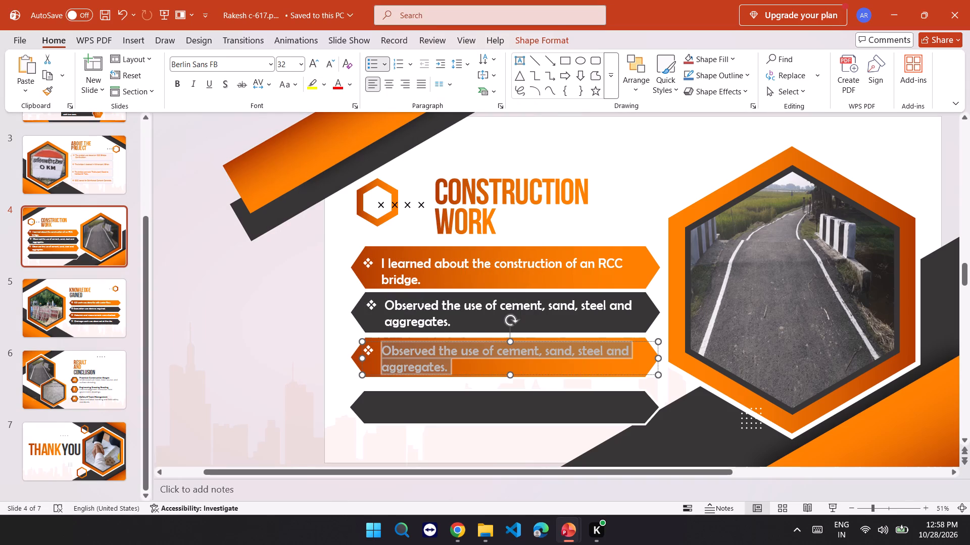
pyautogui.press('super+v')
pyautogui.click(440, 259)
pyautogui.hotkey('ctrl', 'v')
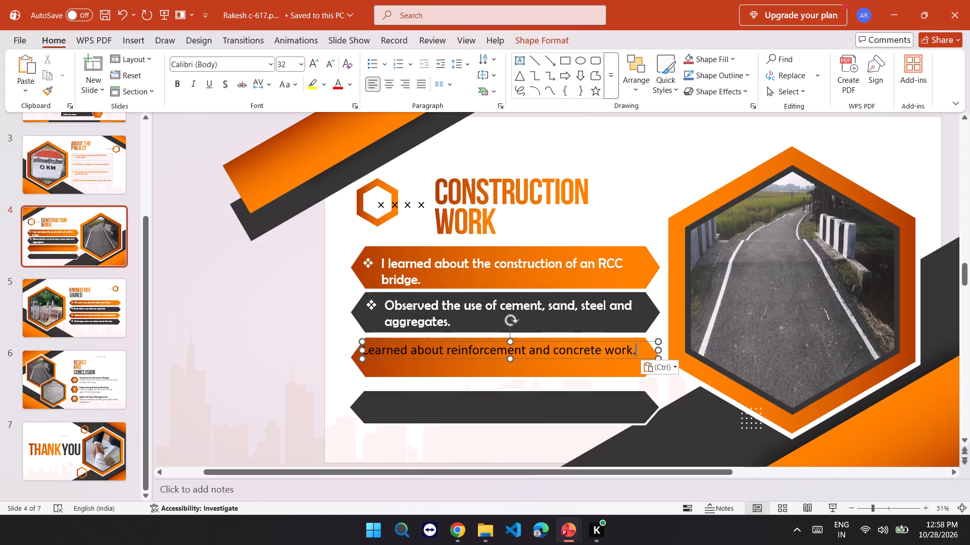
pyautogui.press('t')
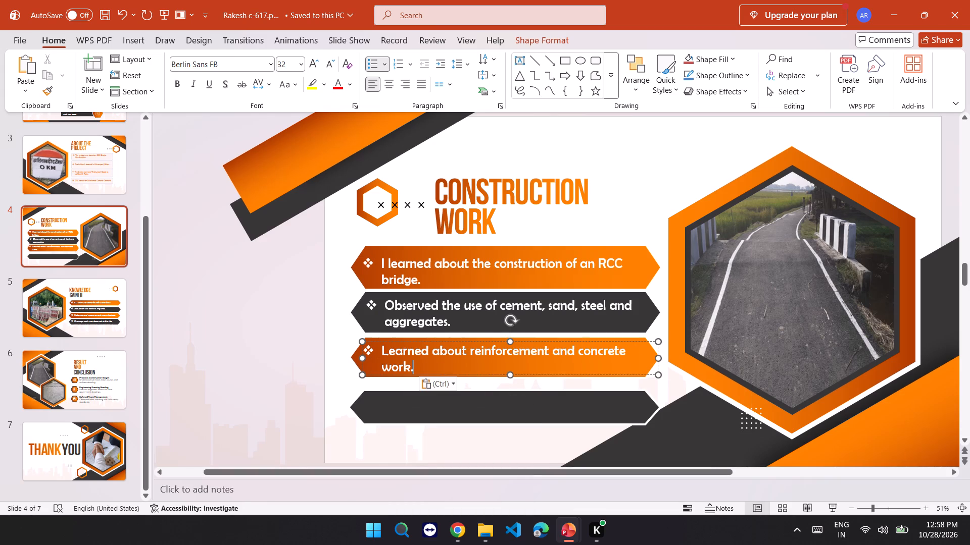
# Adjust the third bar's text box slightly and place a copy of it on the fourth, dark bar.
pyautogui.click(490, 340)
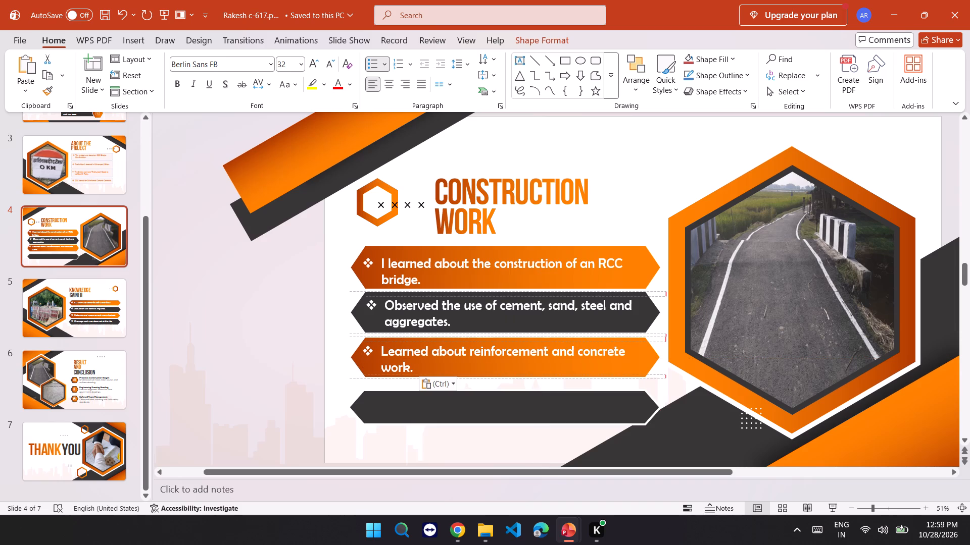
pyautogui.moveTo(469, 340); pyautogui.dragTo(469, 398, button='right')
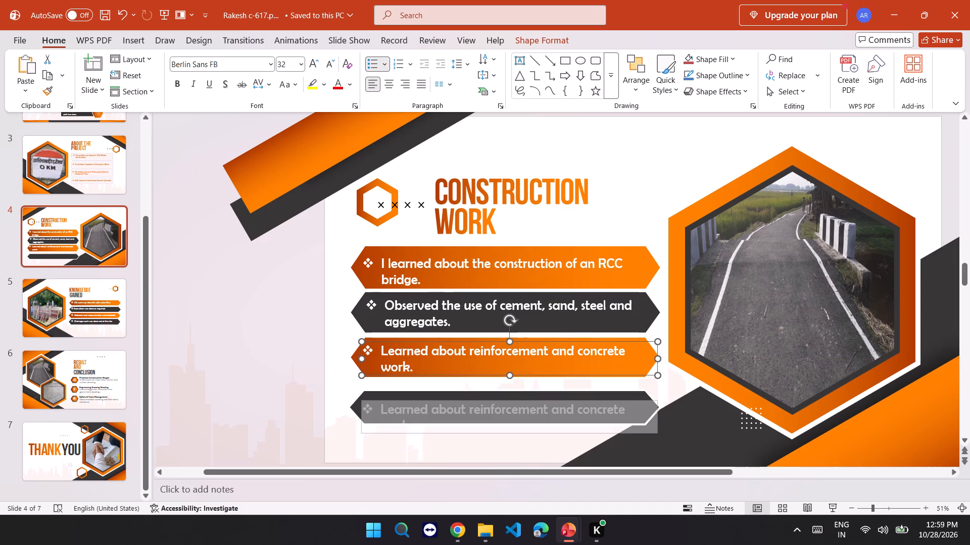
pyautogui.moveTo(469, 398); pyautogui.dragTo(473, 388, button='right')
pyautogui.click(496, 412)
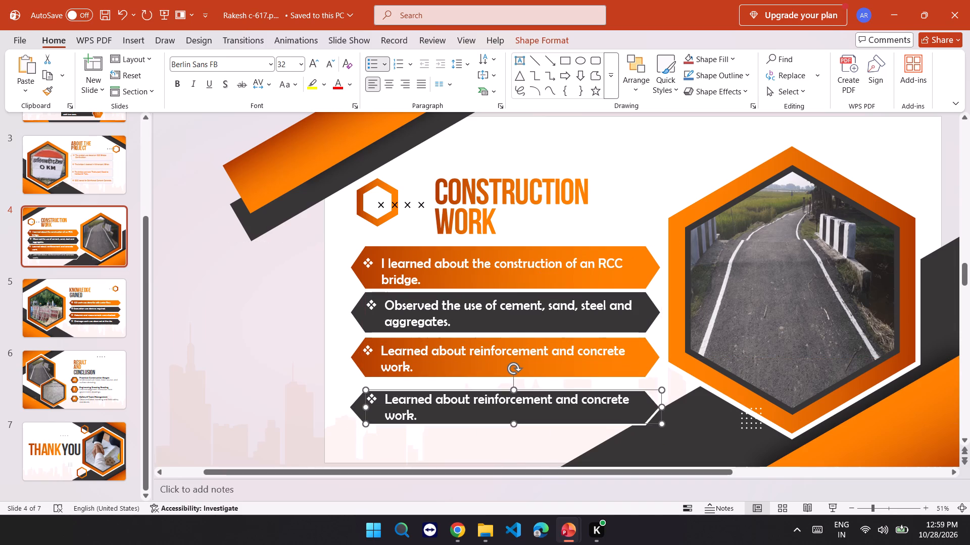
# Extend the fourth, dark bar upward to make it taller and move its text box up inside it.
pyautogui.click(356, 408)
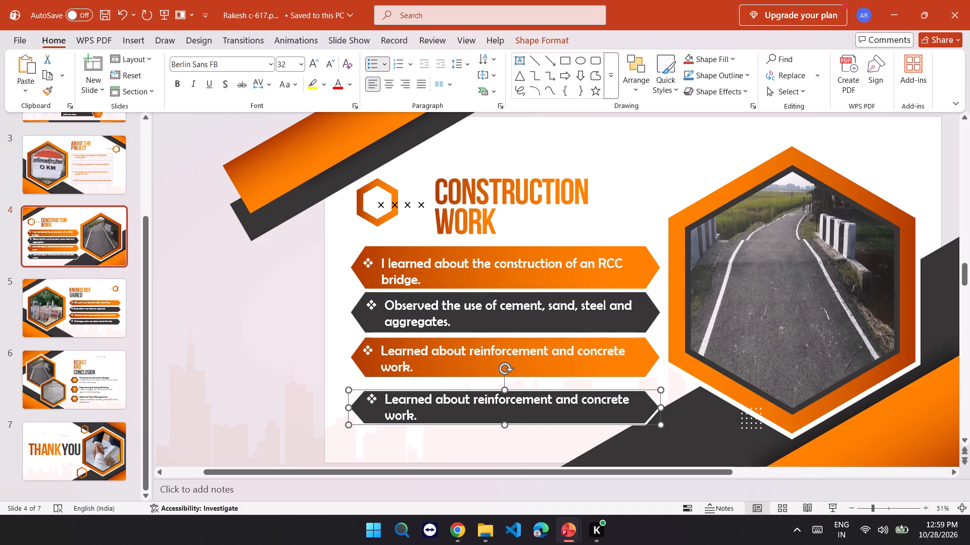
pyautogui.moveTo(505, 391); pyautogui.dragTo(505, 380)
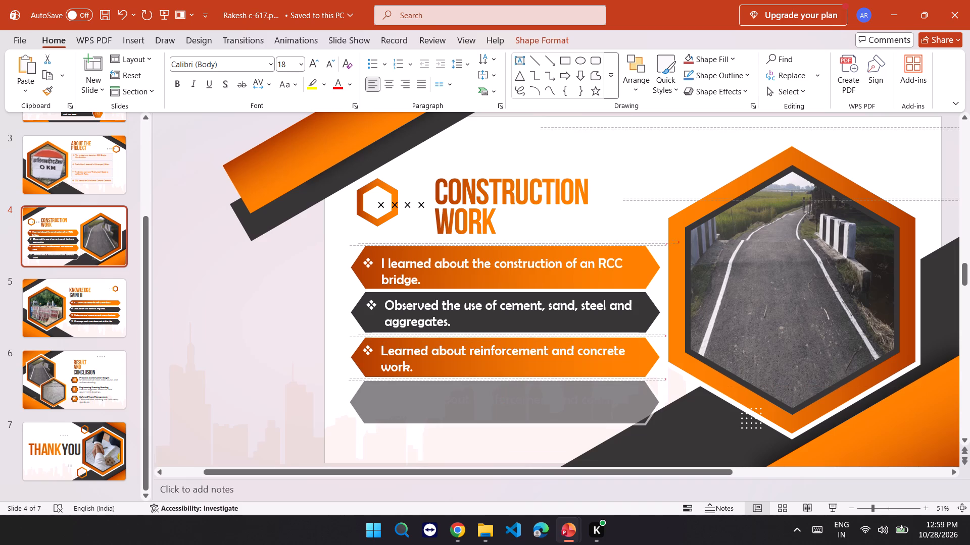
pyautogui.moveTo(505, 380); pyautogui.dragTo(505, 381)
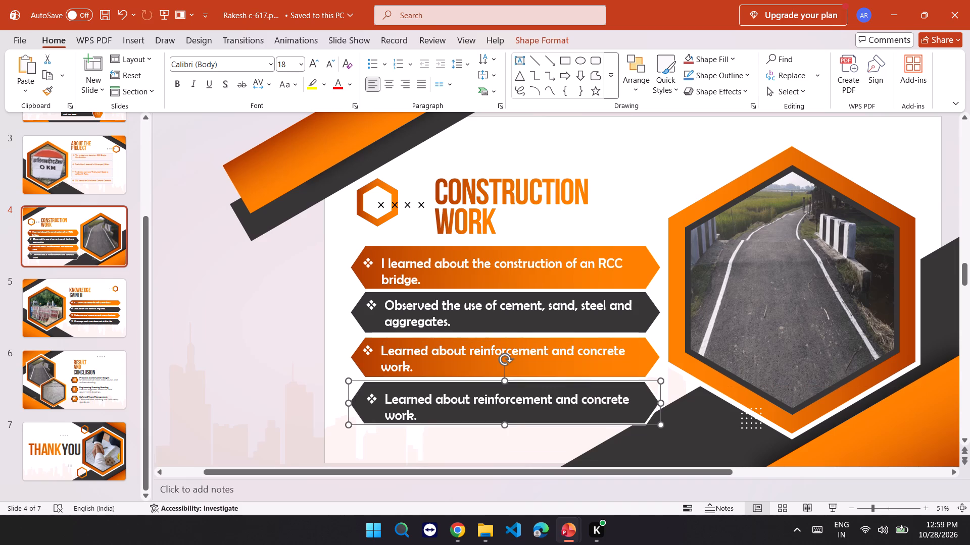
pyautogui.click(489, 400)
pyautogui.moveTo(490, 391); pyautogui.dragTo(490, 387)
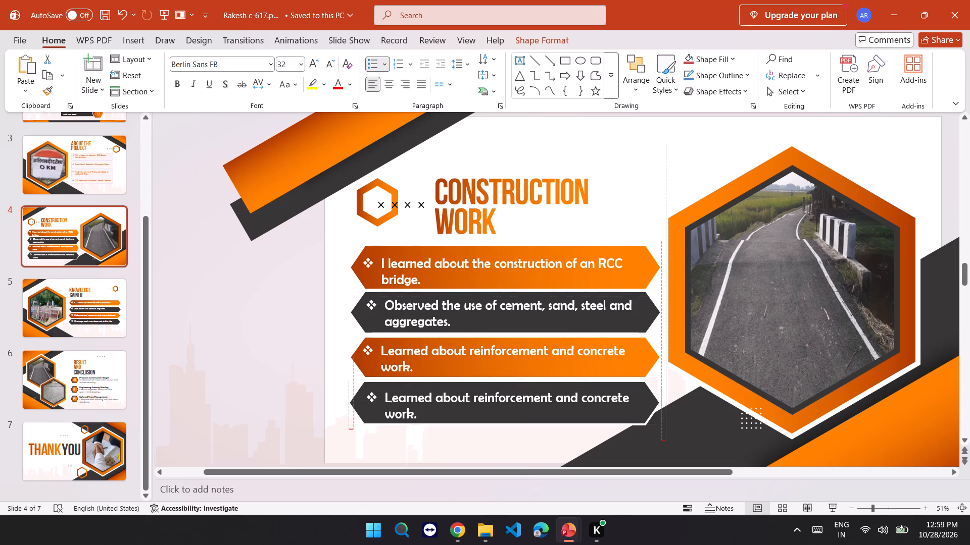
pyautogui.moveTo(490, 387); pyautogui.dragTo(490, 384)
# Replace the fourth bar's text with "Understood the importance of safety at the construction site." from the clipboard history, pasted as text only.
pyautogui.click(490, 398)
pyautogui.hotkey('ctrl', 'a')
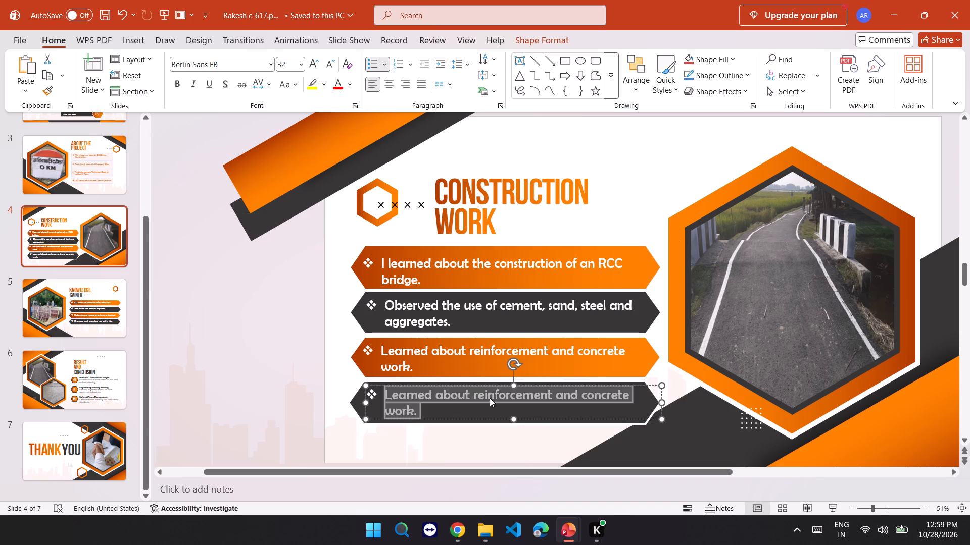
pyautogui.press('super+v')
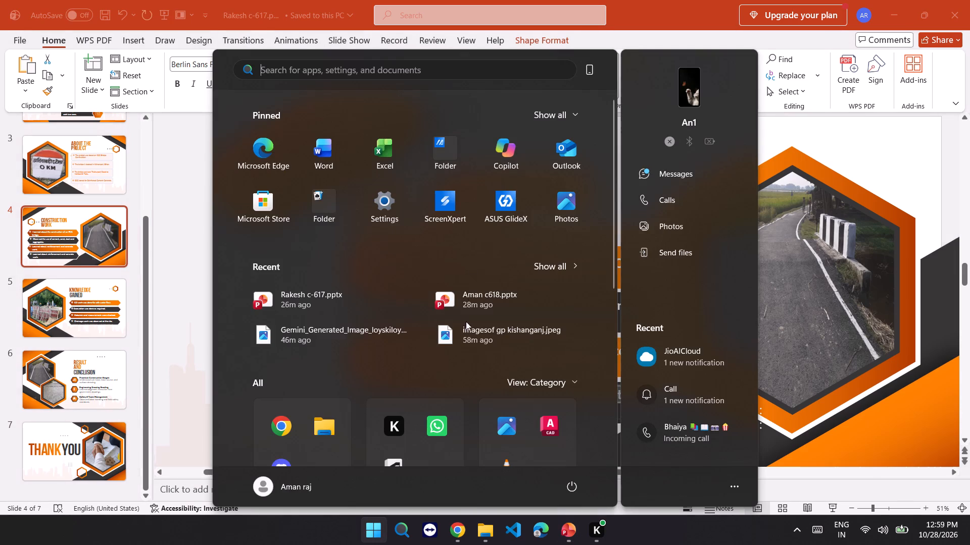
pyautogui.click(937, 384)
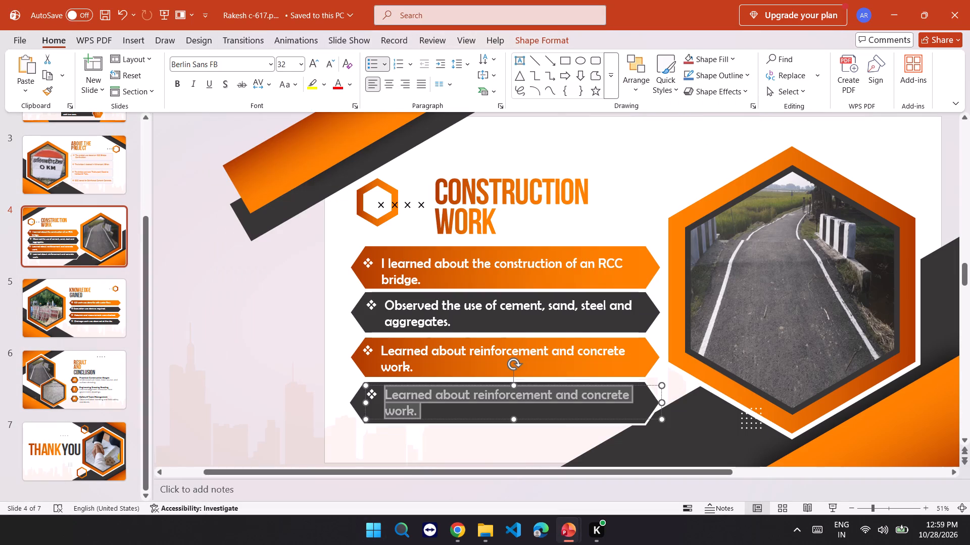
pyautogui.press('super+v')
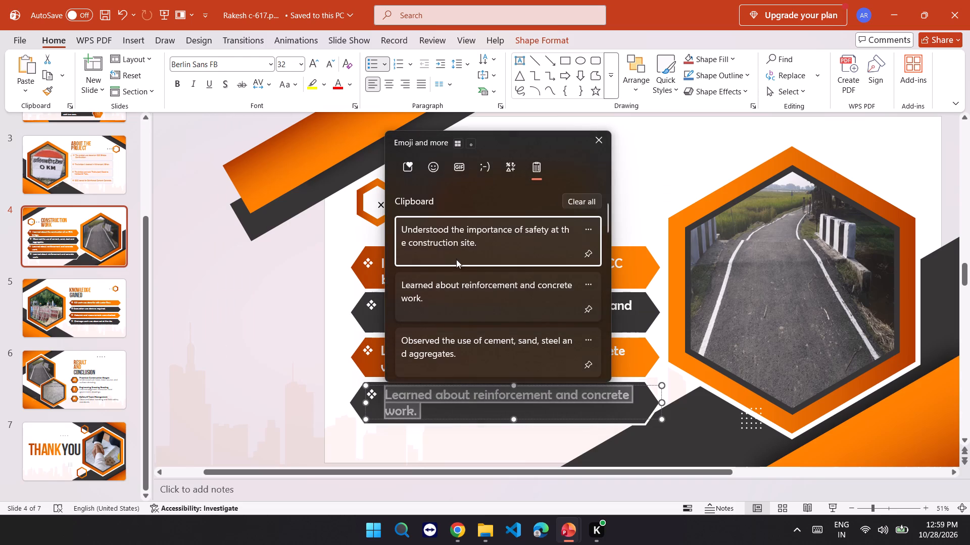
pyautogui.click(461, 247)
pyautogui.hotkey('ctrl', 'v')
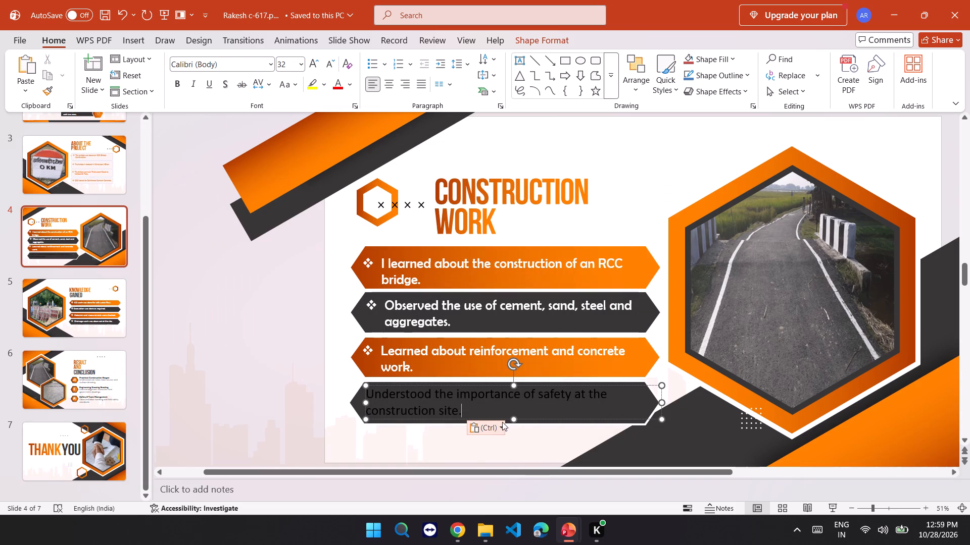
pyautogui.press('t')
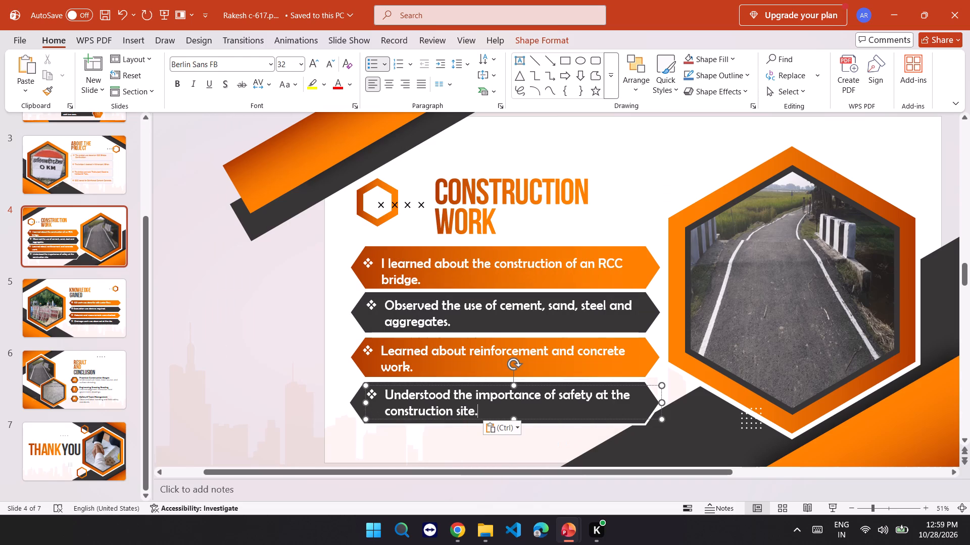
pyautogui.click(486, 386)
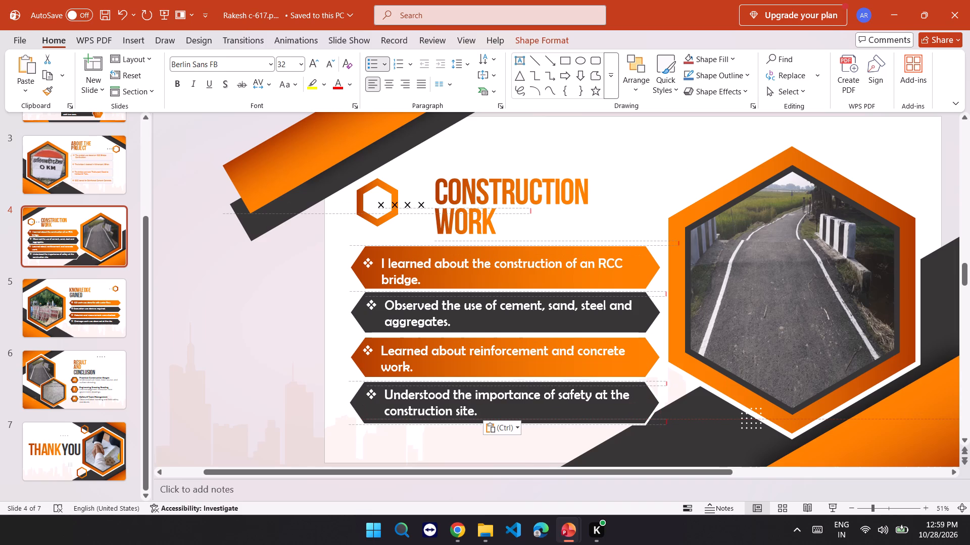
pyautogui.scroll(-2, 105, 288)
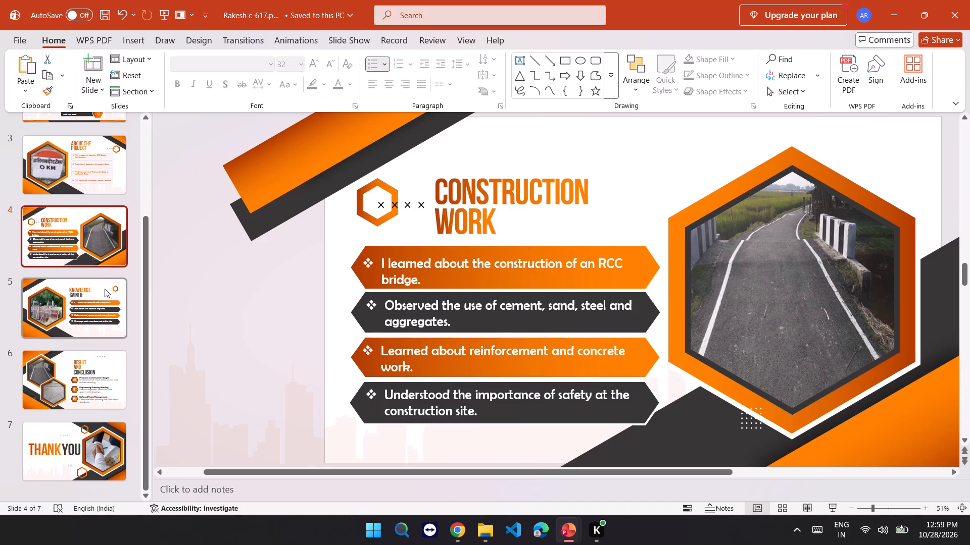
pyautogui.click(95, 316)
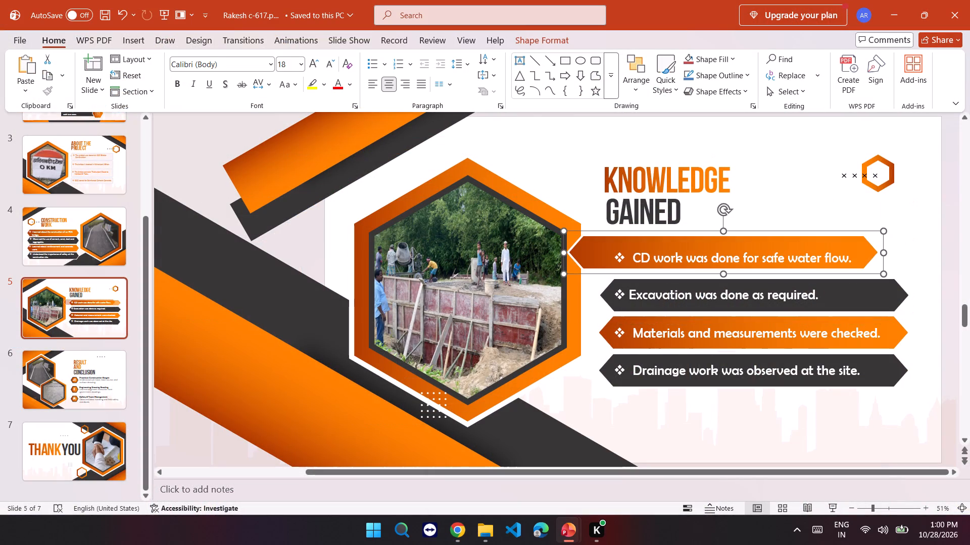
pyautogui.hotkey('ctrl', 'z')
pyautogui.click(760, 254)
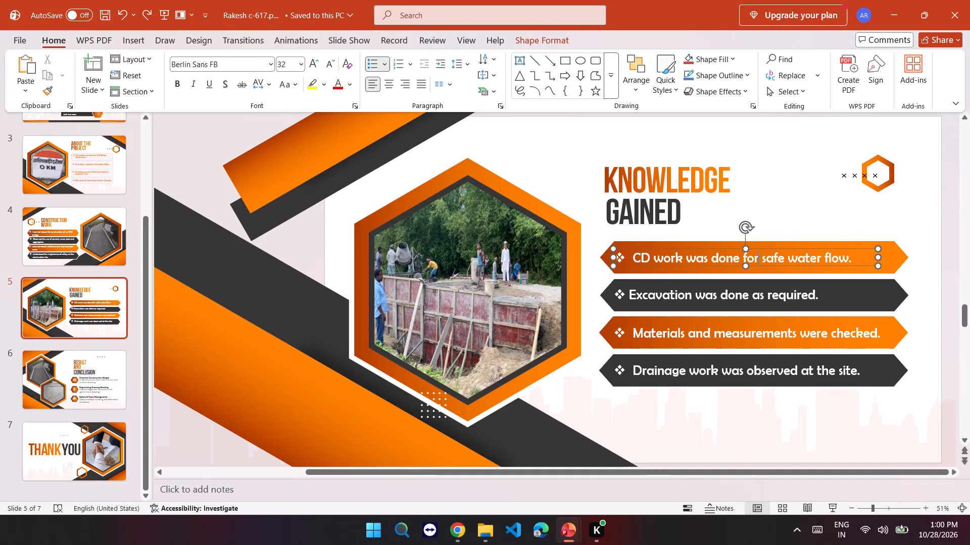
pyautogui.hotkey('ctrl', 'a')
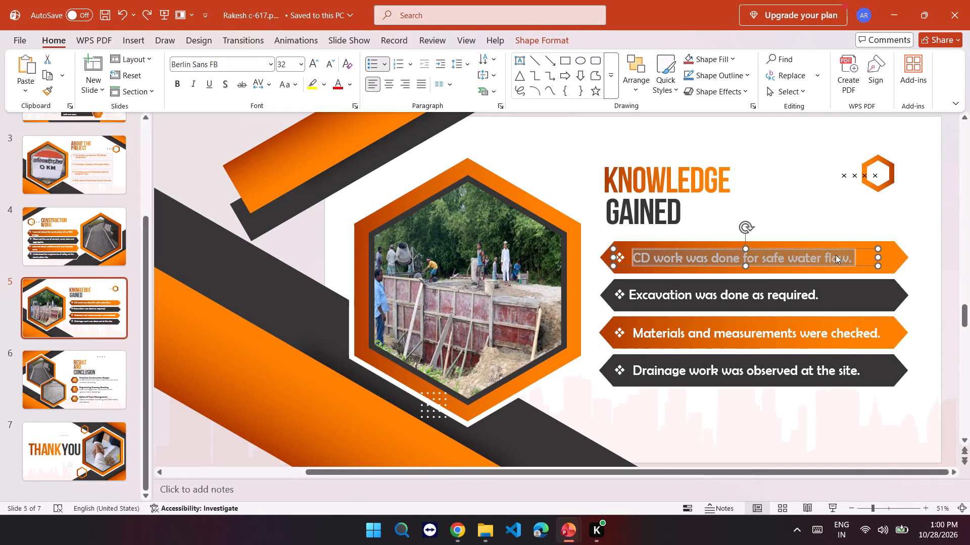
pyautogui.press('super+v')
pyautogui.scroll(-3, 738, 380)
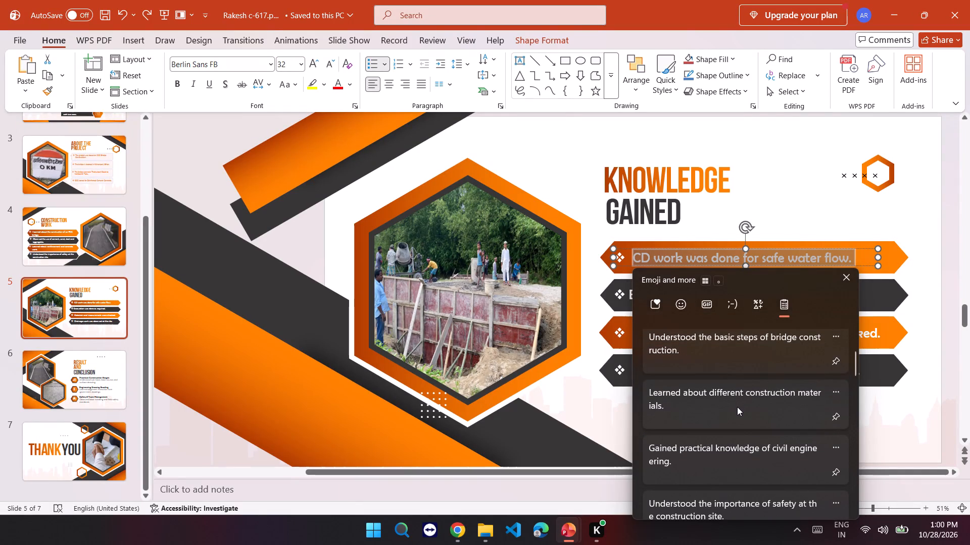
pyautogui.click(741, 454)
pyautogui.hotkey('ctrl', 'v')
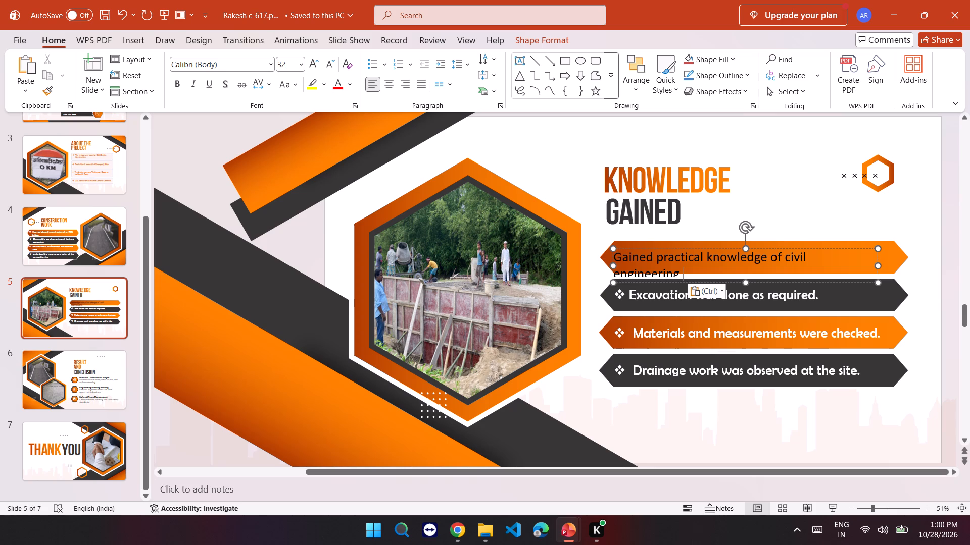
pyautogui.press('t')
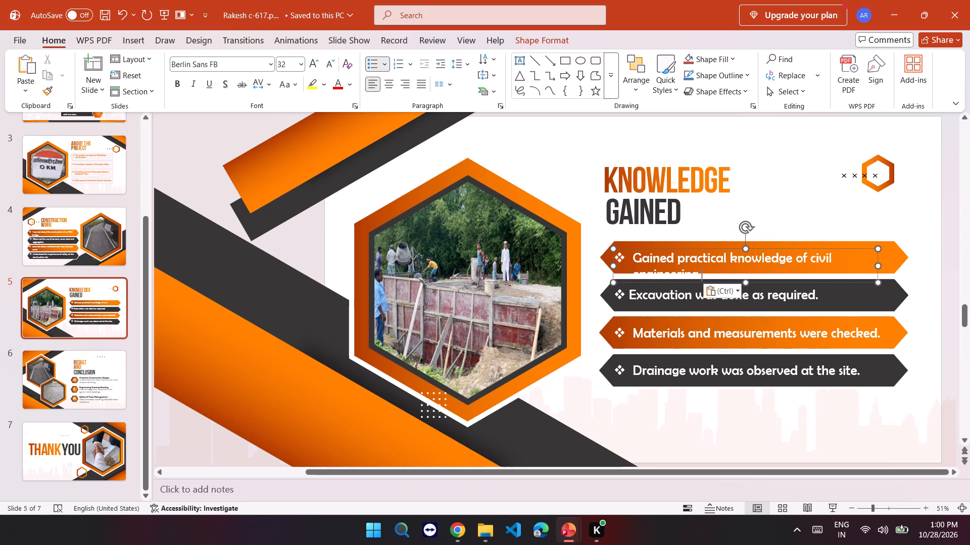
# Extend the first, orange bar upward to make it taller and move its text box up inside it.
pyautogui.moveTo(722, 246); pyautogui.dragTo(726, 242)
pyautogui.hotkey('ctrl', 'z')
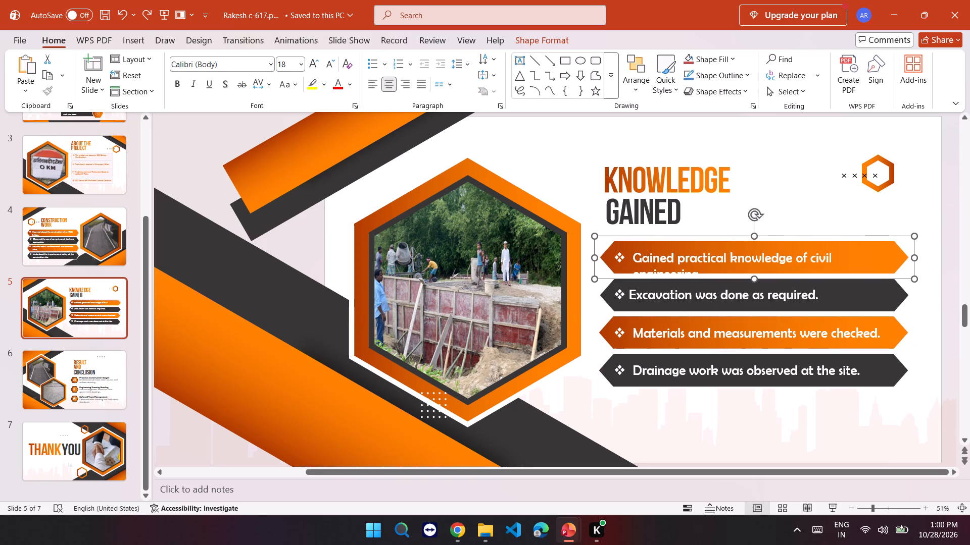
pyautogui.click(720, 252)
pyautogui.moveTo(719, 248); pyautogui.dragTo(720, 241)
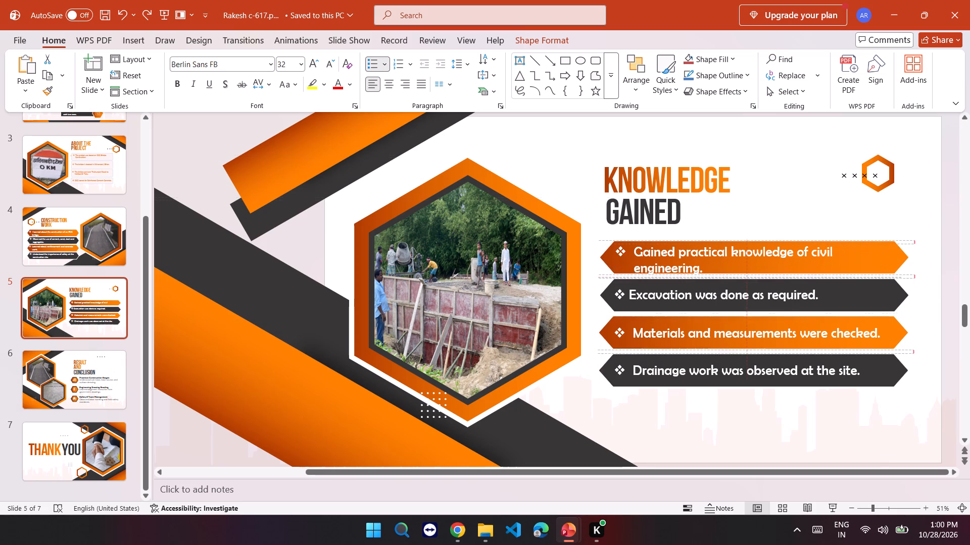
pyautogui.moveTo(720, 241); pyautogui.dragTo(720, 240)
pyautogui.click(895, 253)
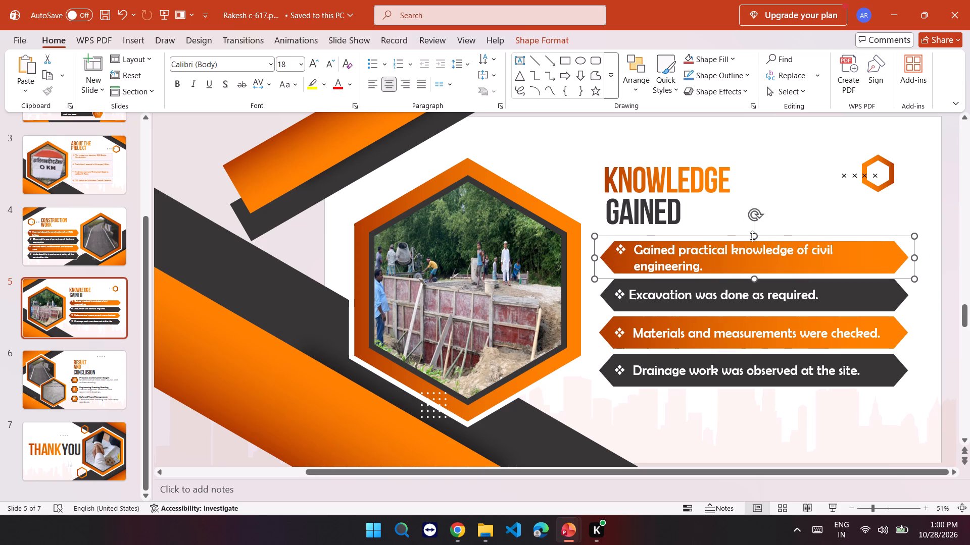
pyautogui.moveTo(753, 236); pyautogui.dragTo(753, 228)
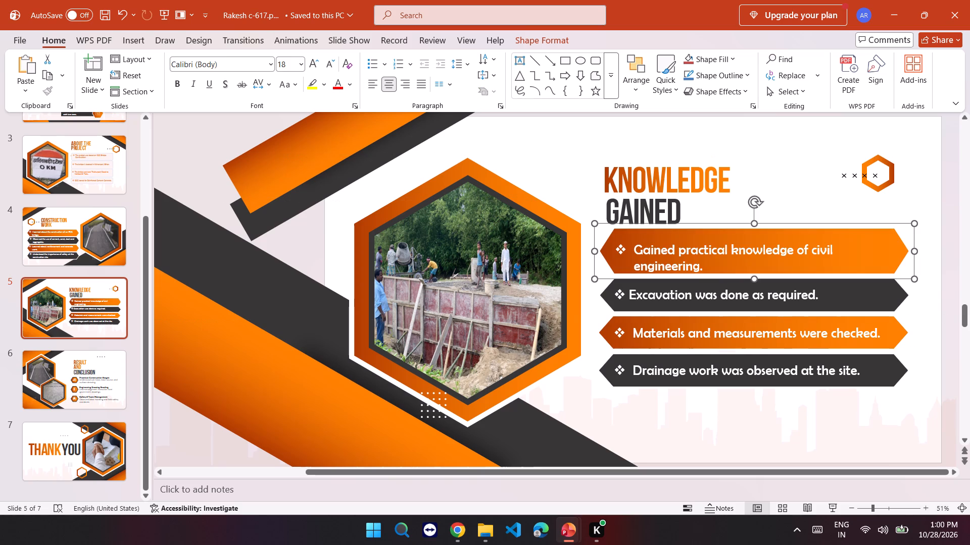
pyautogui.click(734, 254)
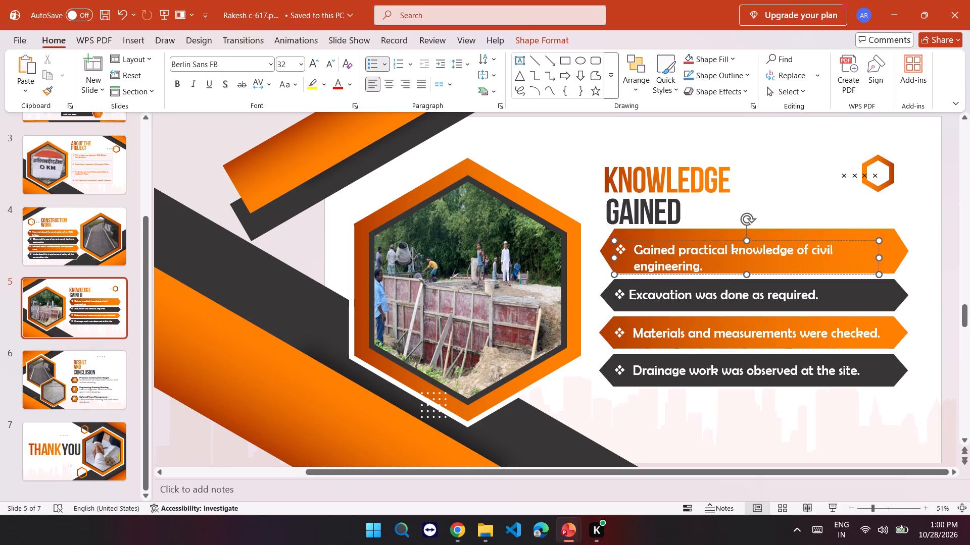
pyautogui.moveTo(729, 240); pyautogui.dragTo(731, 234)
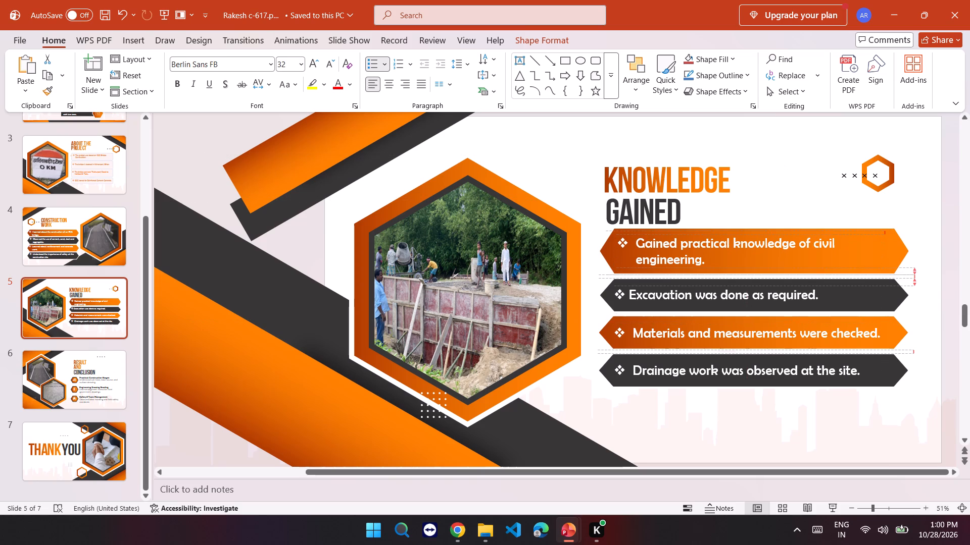
pyautogui.moveTo(731, 234); pyautogui.dragTo(731, 234)
pyautogui.click(853, 295)
pyautogui.click(857, 256)
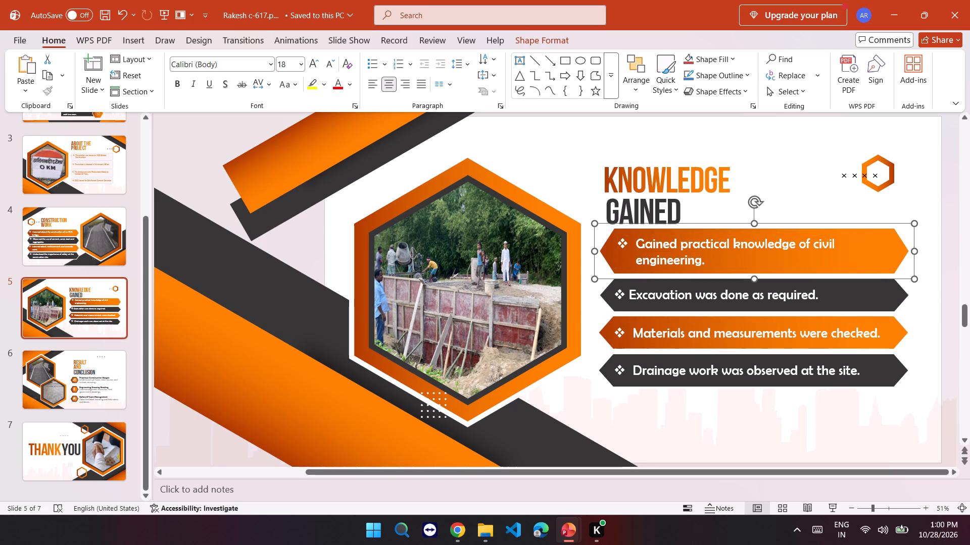
# Extend the second, dark bar downward and shift it slightly up toward the first bar.
pyautogui.click(836, 297)
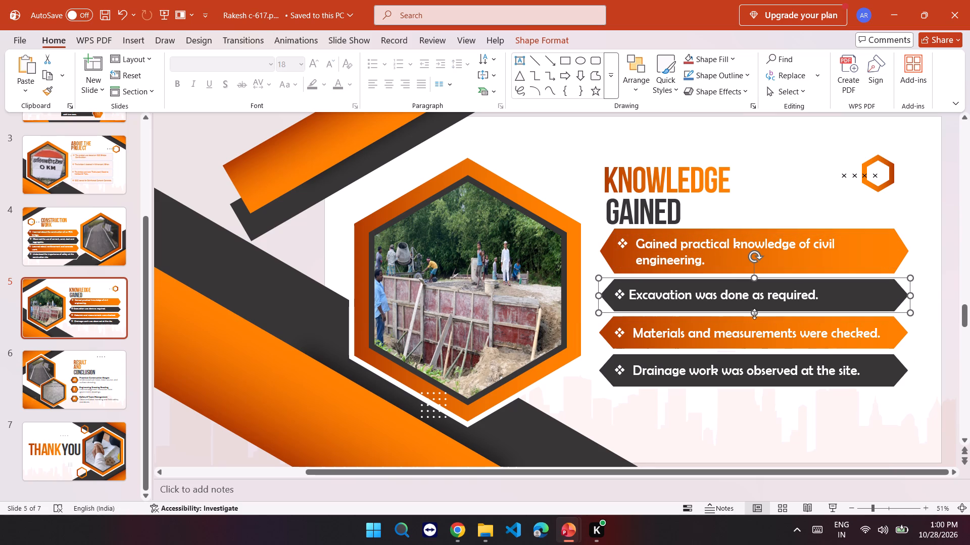
pyautogui.moveTo(754, 314); pyautogui.dragTo(756, 325)
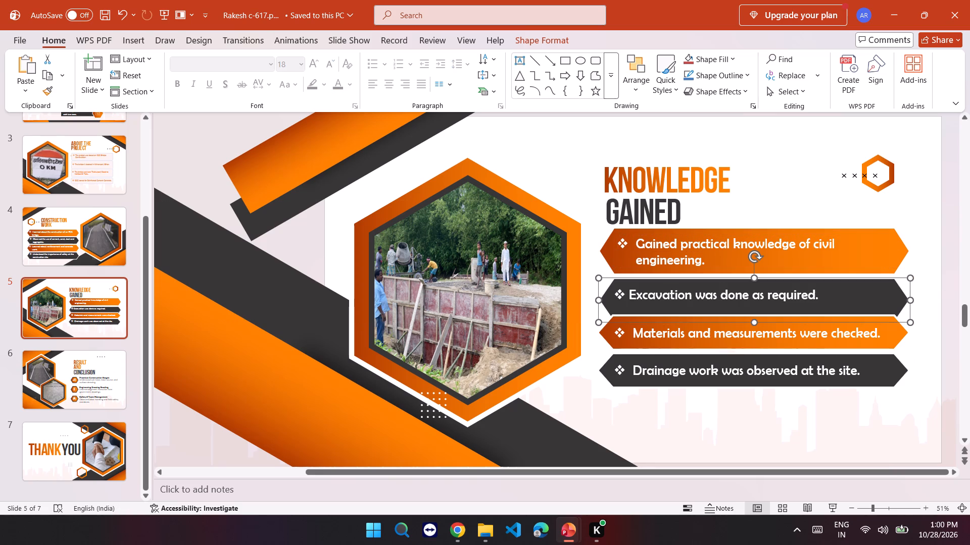
pyautogui.click(874, 297)
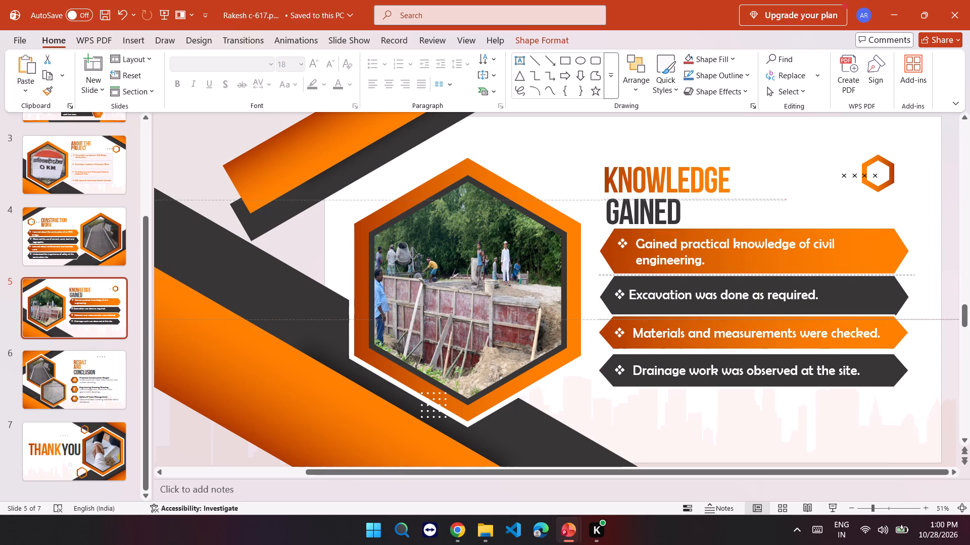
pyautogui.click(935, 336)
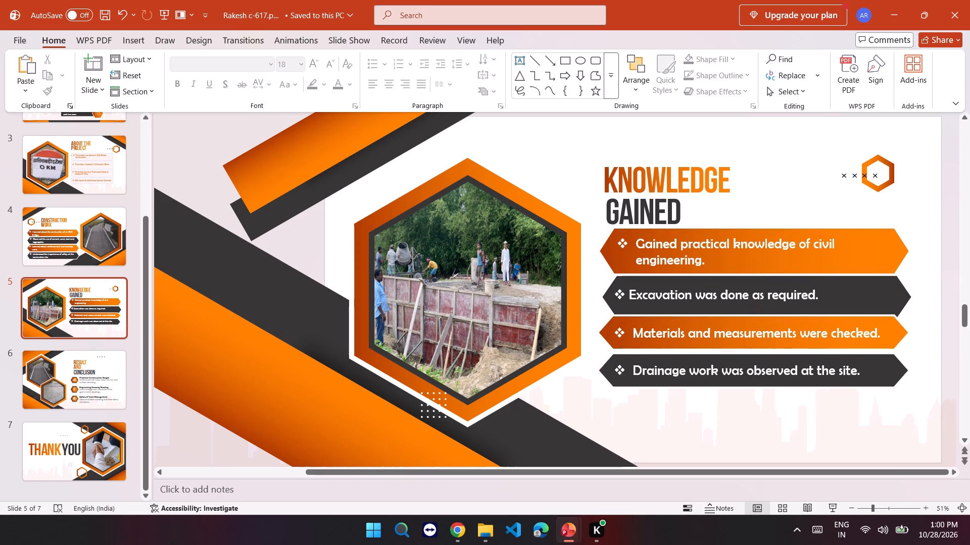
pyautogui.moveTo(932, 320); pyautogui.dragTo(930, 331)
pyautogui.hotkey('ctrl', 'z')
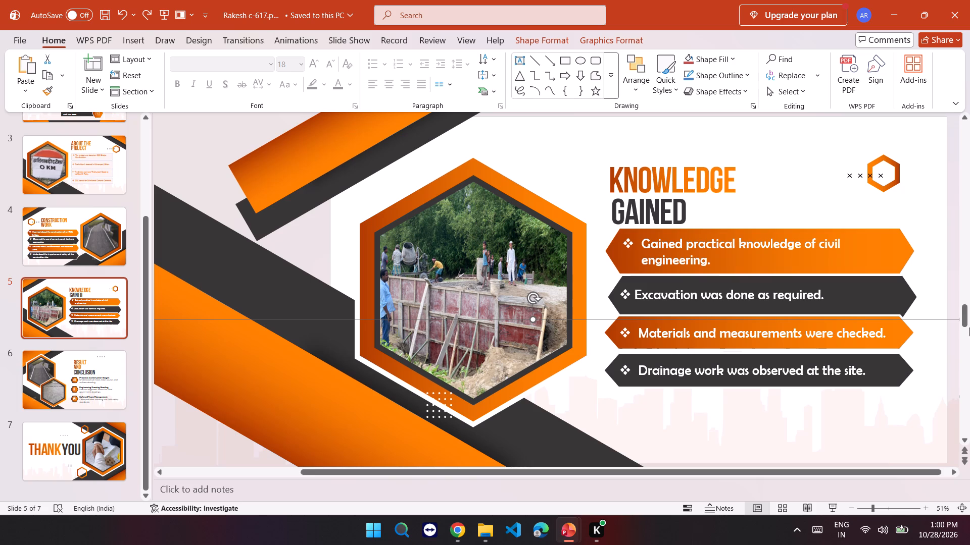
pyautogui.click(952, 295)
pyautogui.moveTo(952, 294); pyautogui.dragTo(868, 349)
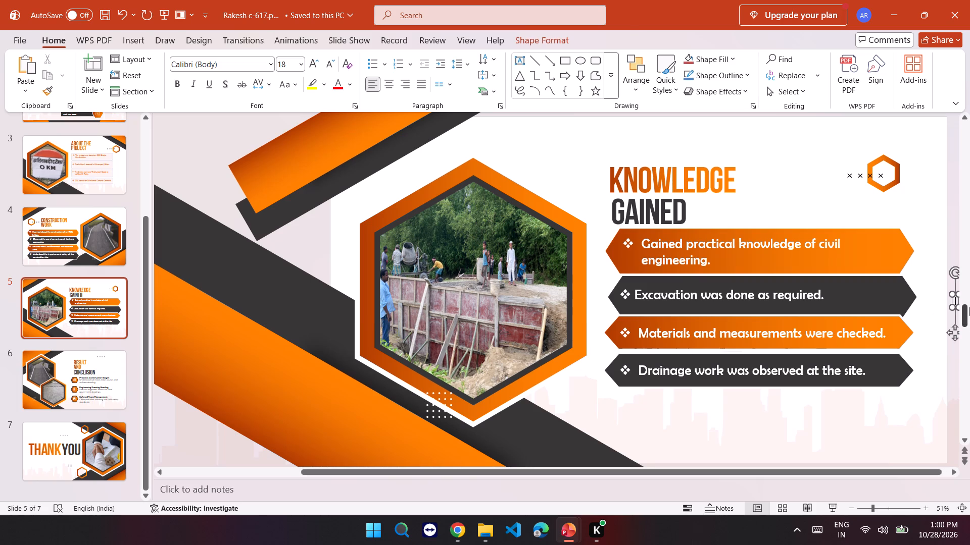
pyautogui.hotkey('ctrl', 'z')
# Delete the third and fourth bars together with their text boxes from the Knowledge Gained slide.
pyautogui.moveTo(953, 311); pyautogui.dragTo(888, 331)
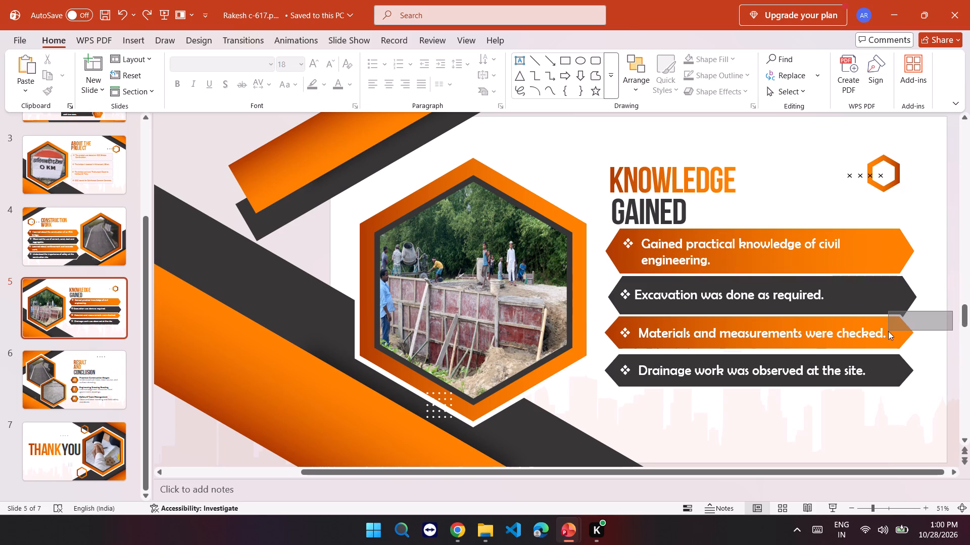
pyautogui.moveTo(888, 331); pyautogui.dragTo(584, 415)
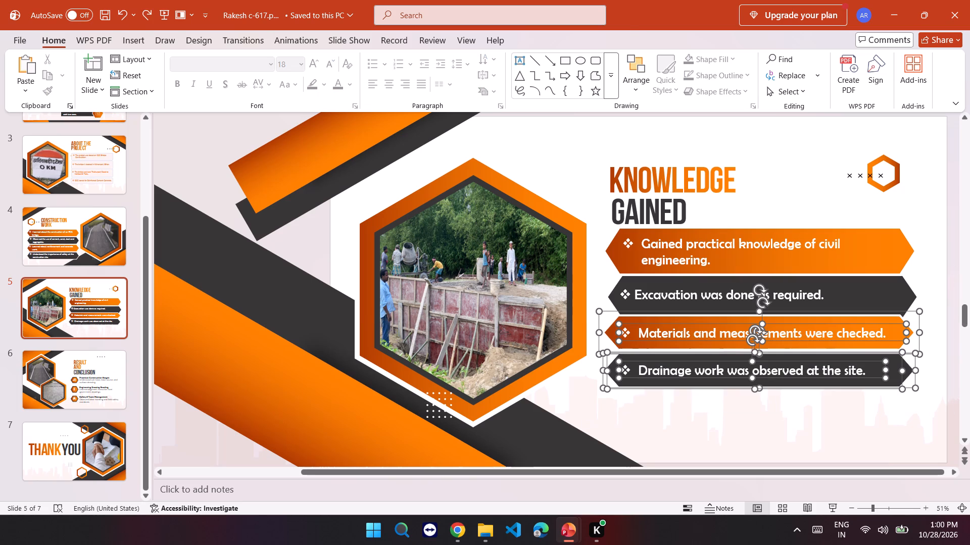
pyautogui.press('Delete')
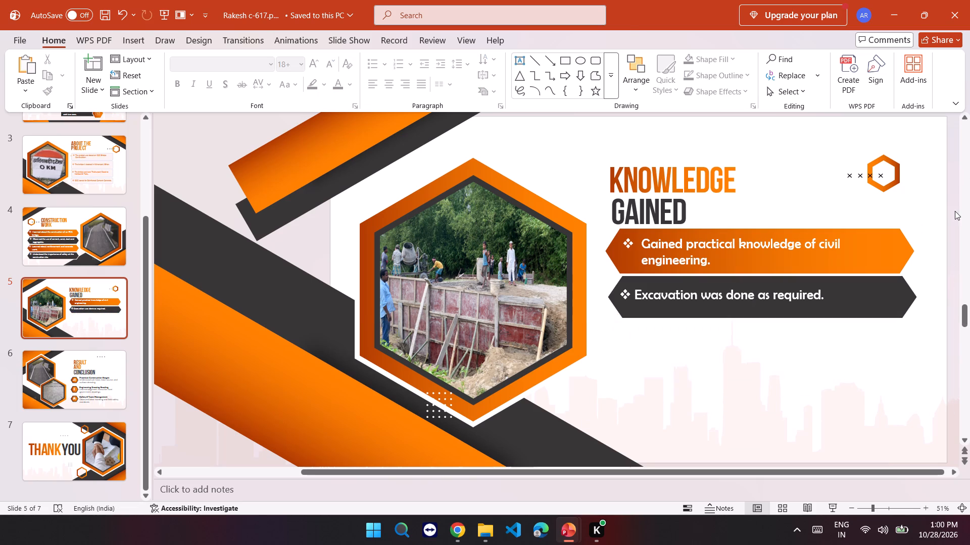
# Stretch the second, dark bar further downward and shift it slightly down from the first bar.
pyautogui.click(876, 302)
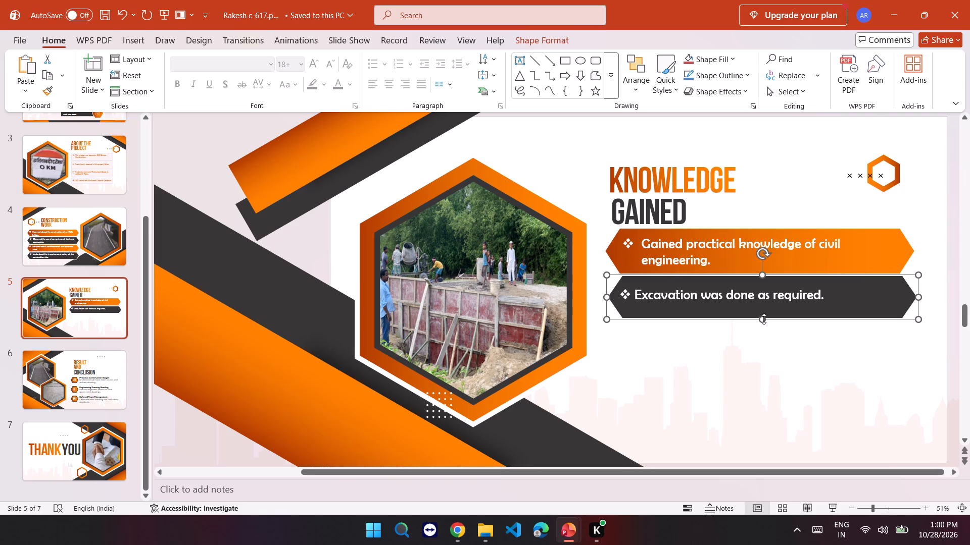
pyautogui.moveTo(764, 319); pyautogui.dragTo(764, 328)
pyautogui.click(845, 309)
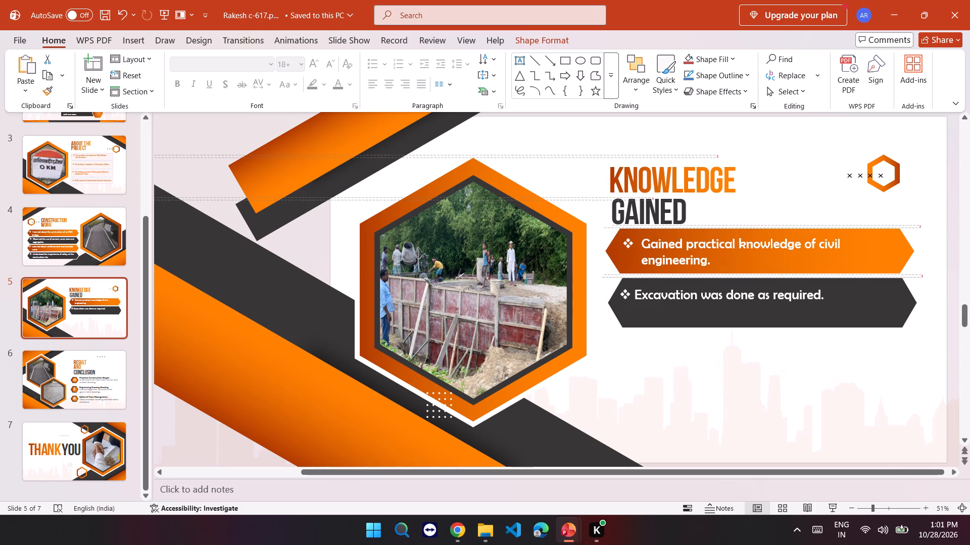
# Duplicate the two bars together with their text boxes, placing the copies lower on the Knowledge Gained slide.
pyautogui.click(953, 283)
pyautogui.moveTo(952, 214); pyautogui.dragTo(575, 416)
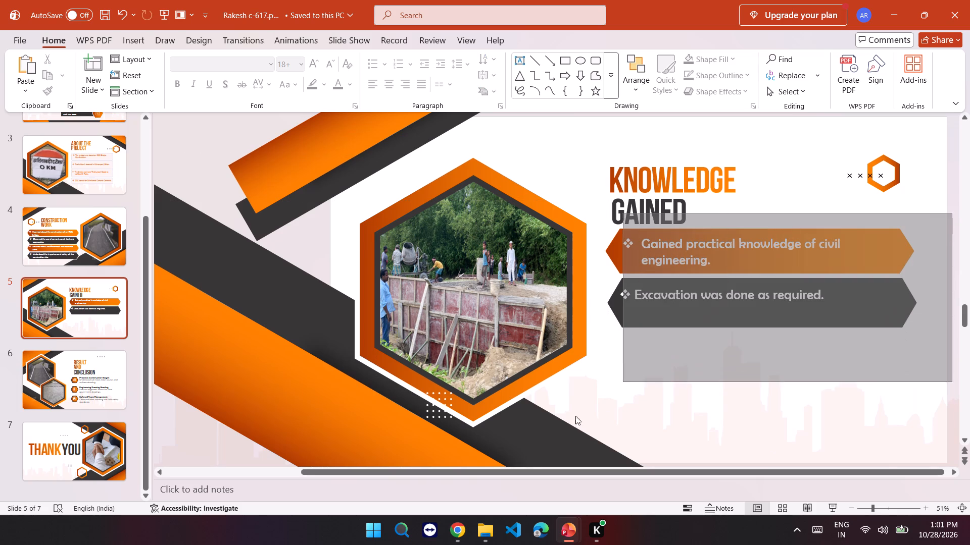
pyautogui.moveTo(575, 416); pyautogui.dragTo(593, 408)
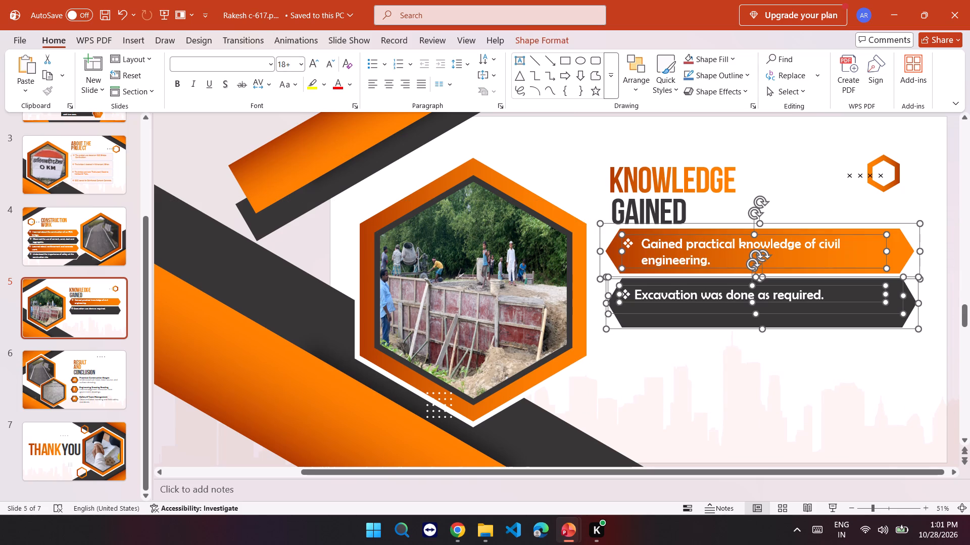
pyautogui.moveTo(786, 318); pyautogui.dragTo(774, 396, button='right')
pyautogui.click(796, 420)
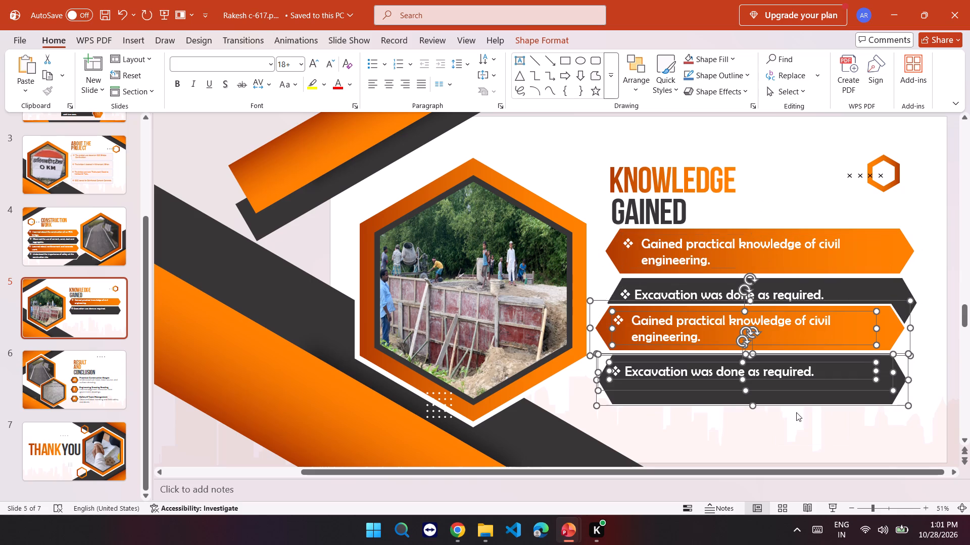
# Move the copied pair of bars with their text boxes directly beneath the second bar, roughly in line with the originals.
pyautogui.moveTo(806, 396); pyautogui.dragTo(806, 422, button='right')
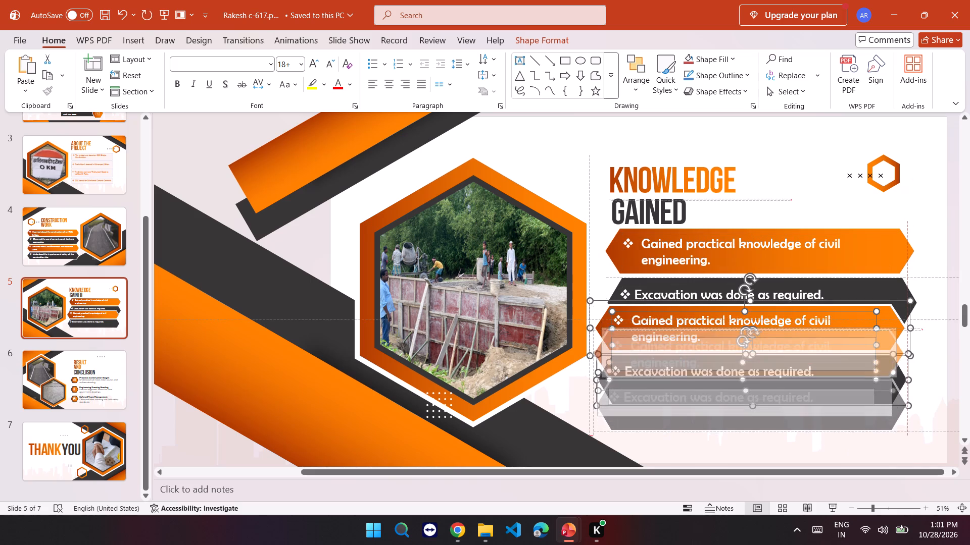
pyautogui.moveTo(806, 422); pyautogui.dragTo(808, 404, button='right')
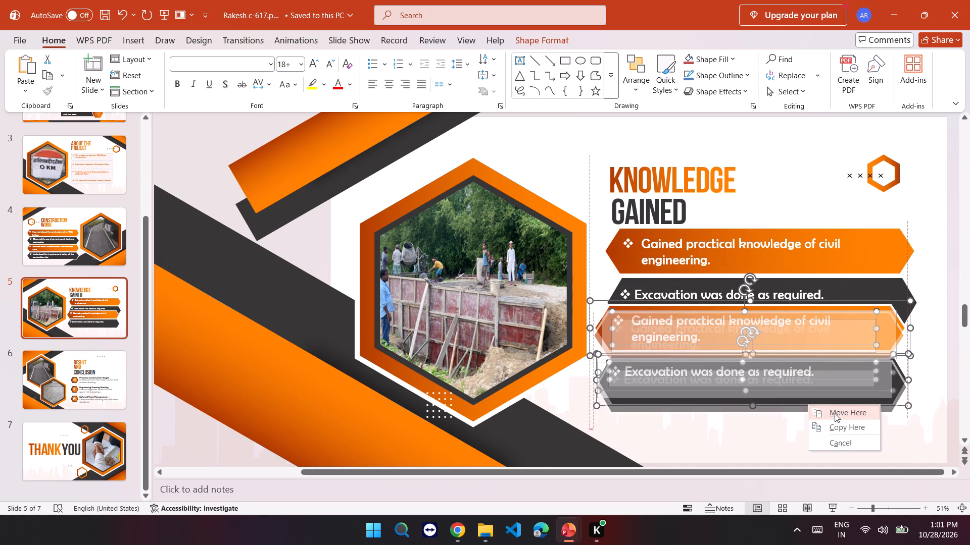
pyautogui.click(833, 412)
pyautogui.moveTo(814, 404); pyautogui.dragTo(819, 450, button='right')
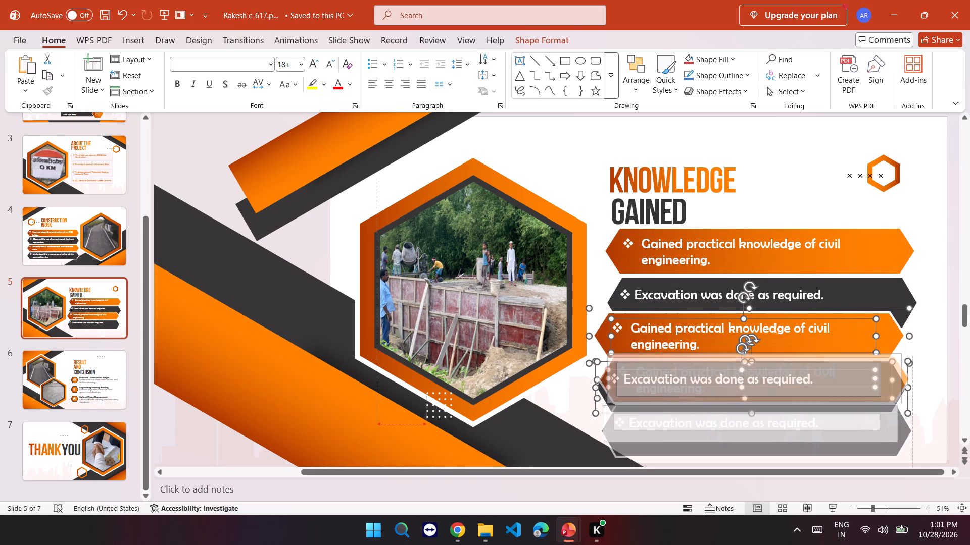
pyautogui.moveTo(819, 450); pyautogui.dragTo(821, 450, button='right')
pyautogui.click(851, 454)
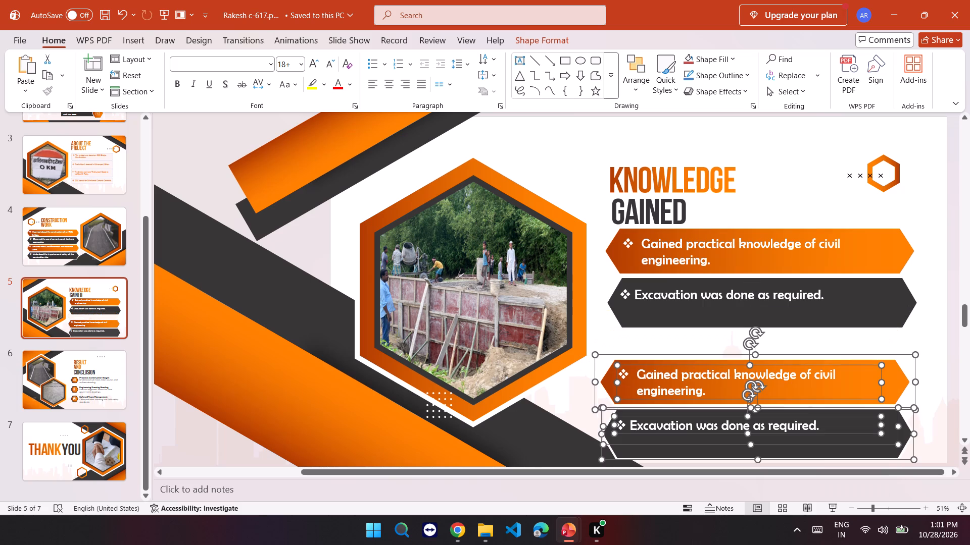
pyautogui.moveTo(863, 381); pyautogui.dragTo(865, 361)
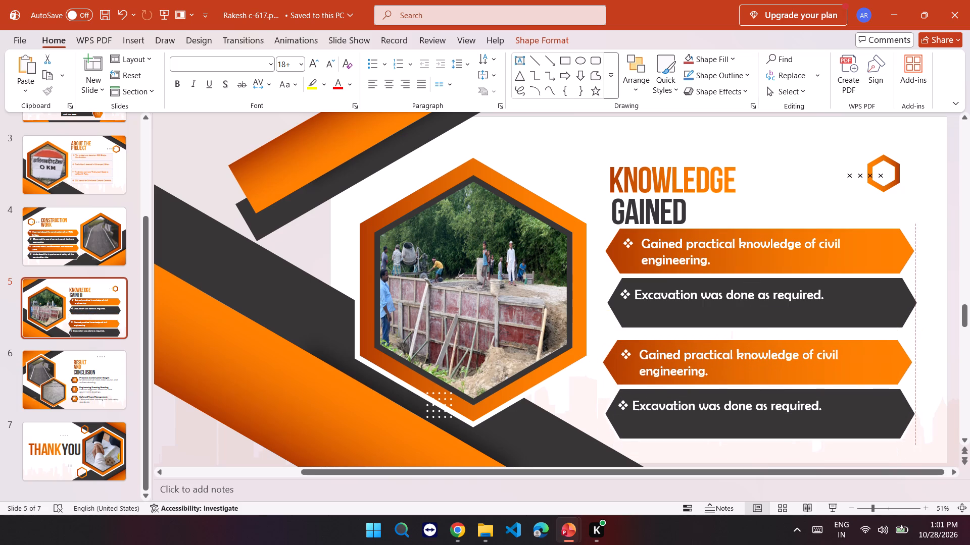
pyautogui.moveTo(865, 361); pyautogui.dragTo(871, 353)
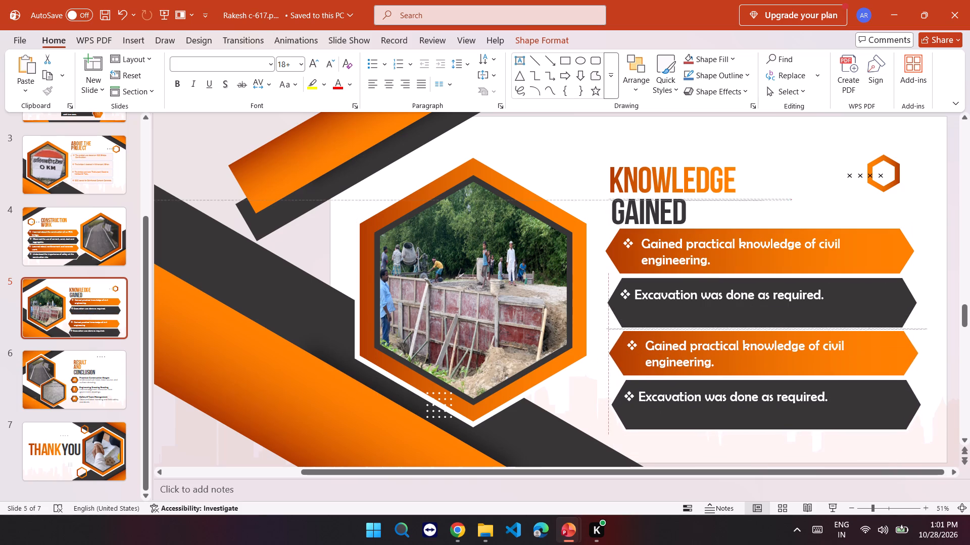
pyautogui.moveTo(871, 353); pyautogui.dragTo(871, 353)
# Replace the second bar's text with "Learned about different construction materials." from the clipboard history, keeping the slide's text formatting.
pyautogui.click(842, 317)
pyautogui.click(817, 293)
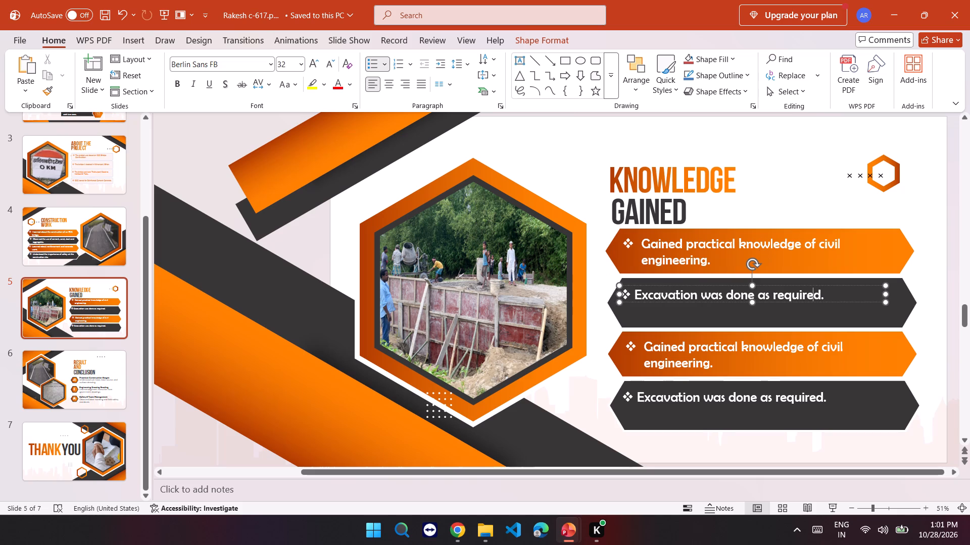
pyautogui.hotkey('ctrl', 'a')
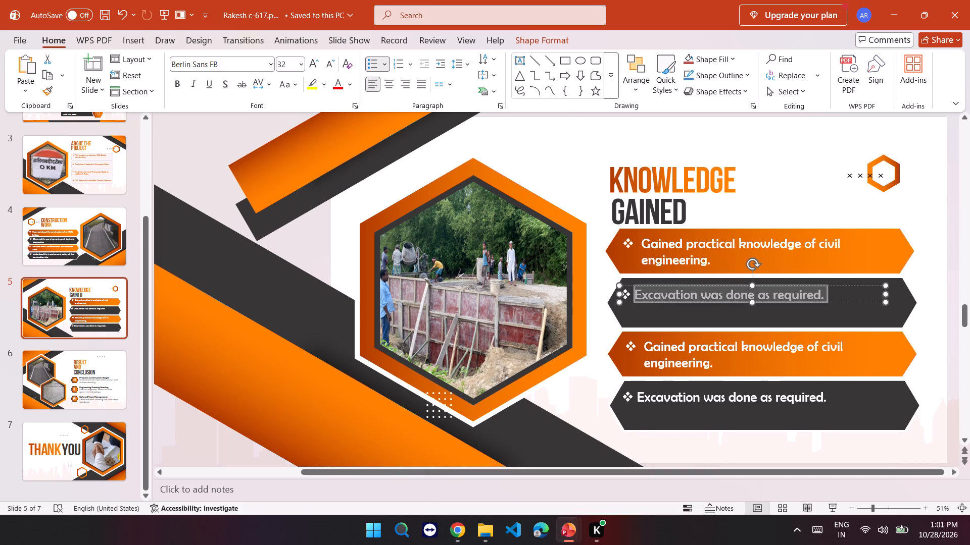
pyautogui.press('super+v')
pyautogui.scroll(-1, 720, 248)
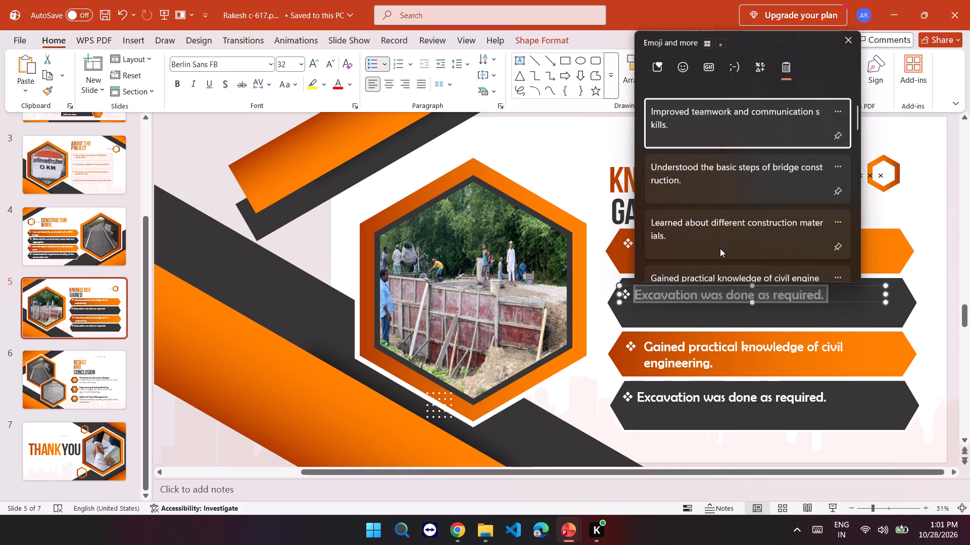
pyautogui.click(717, 231)
pyautogui.hotkey('ctrl', 'v')
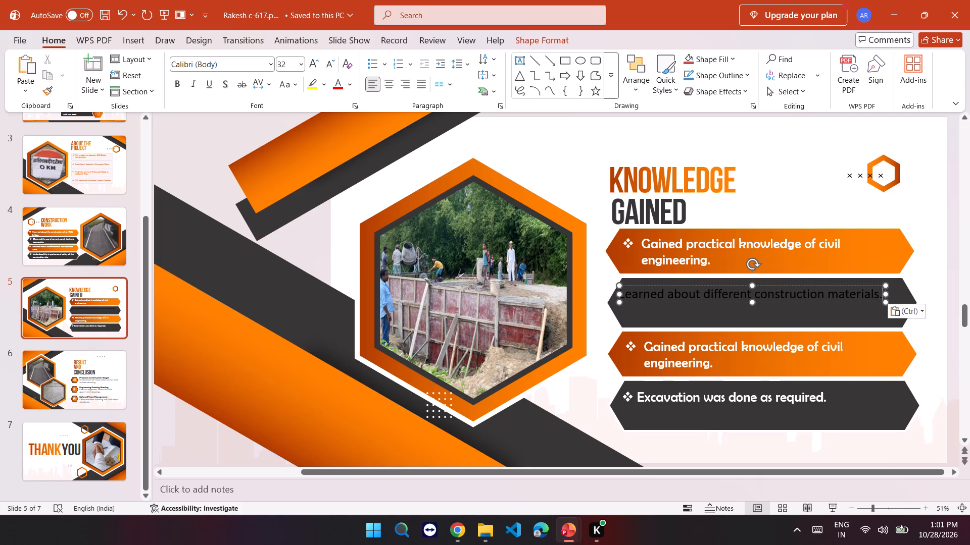
pyautogui.press('t')
# Replace the third bar's text with "Understood the basic steps of bridge construction." from the clipboard history, keeping the slide's text formatting.
pyautogui.click(788, 355)
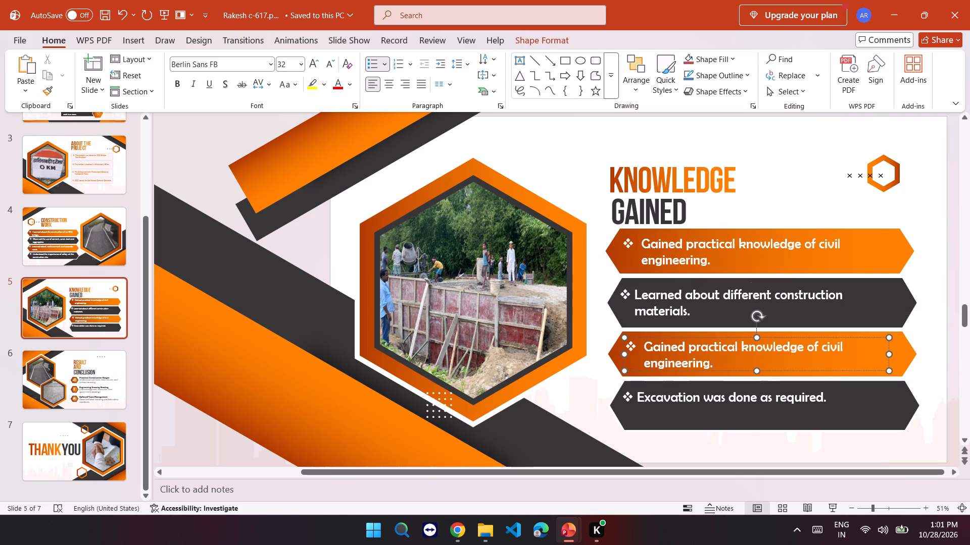
pyautogui.hotkey('ctrl', 'a')
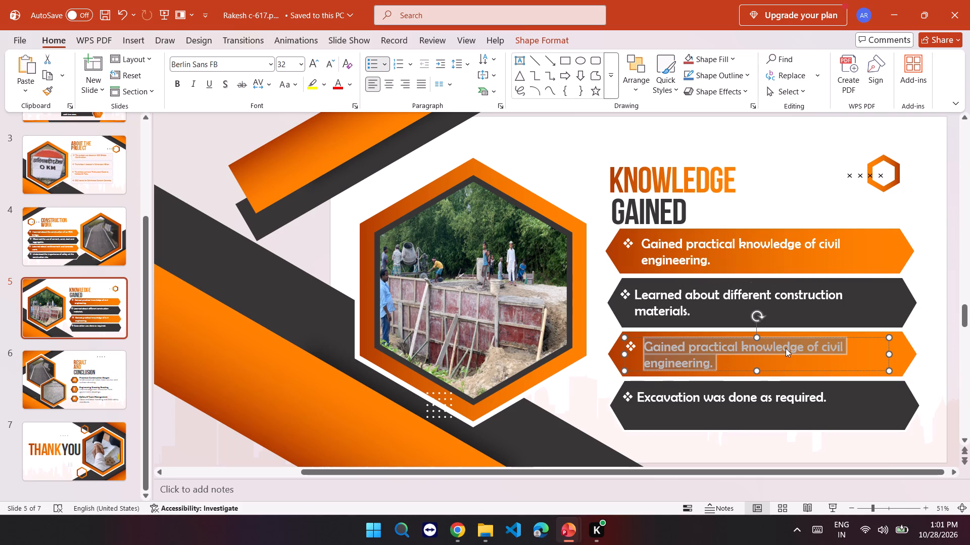
pyautogui.press('super+v')
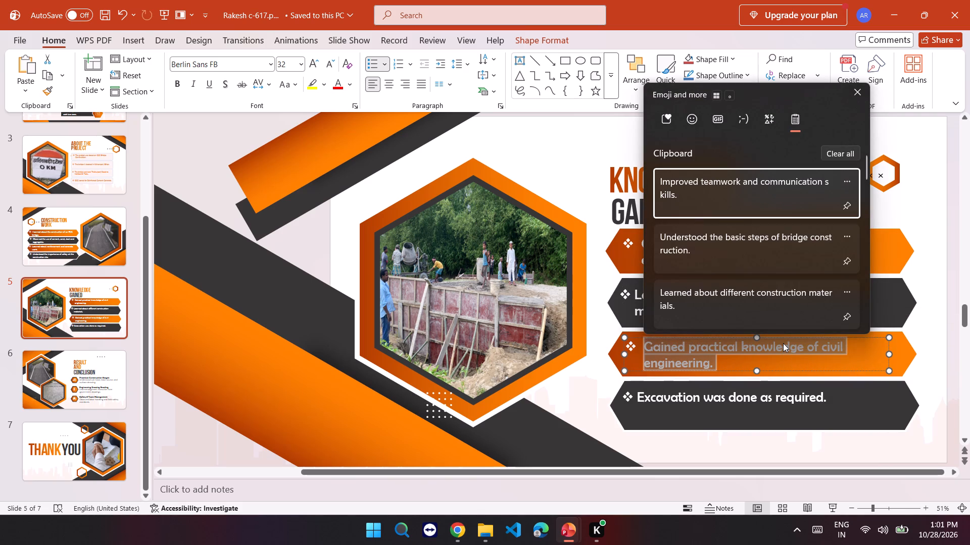
pyautogui.click(768, 248)
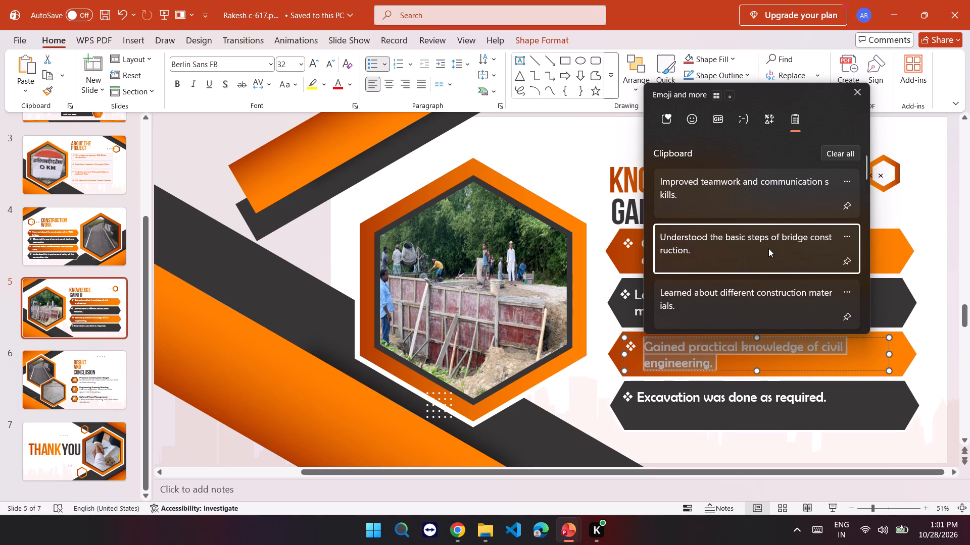
pyautogui.hotkey('ctrl', 'v')
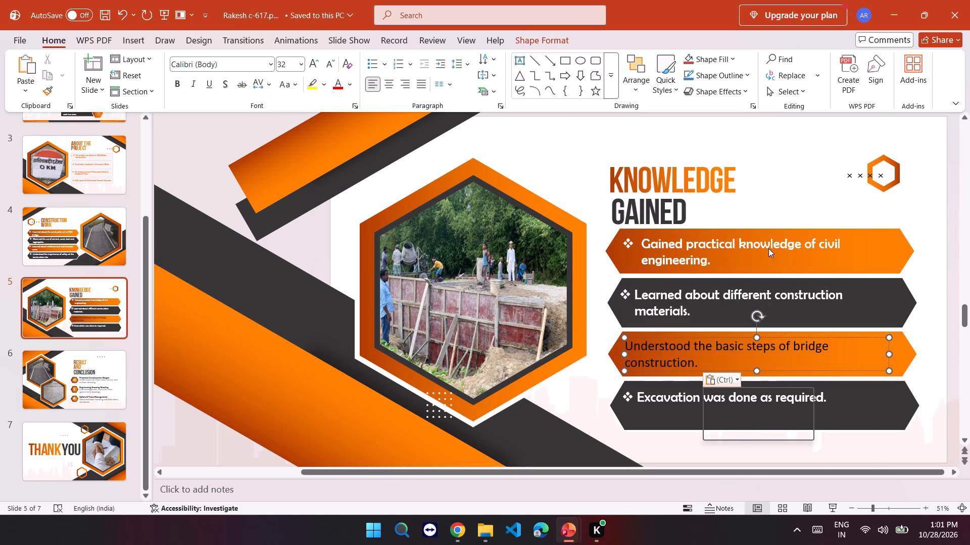
pyautogui.press('t')
# Replace the fourth bar's text with "Improved teamwork and communication skills." from the clipboard history, keeping the slide's text formatting.
pyautogui.click(756, 400)
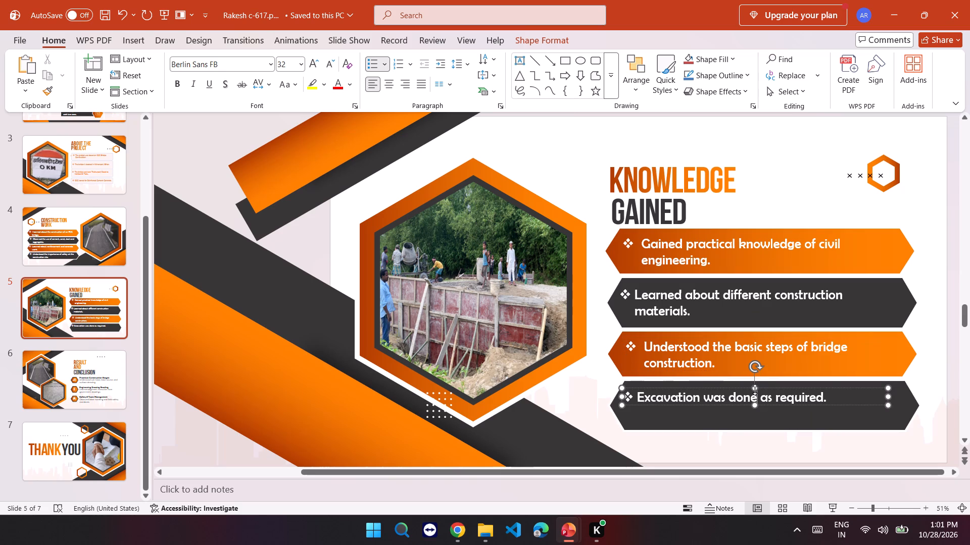
pyautogui.hotkey('ctrl', 'a')
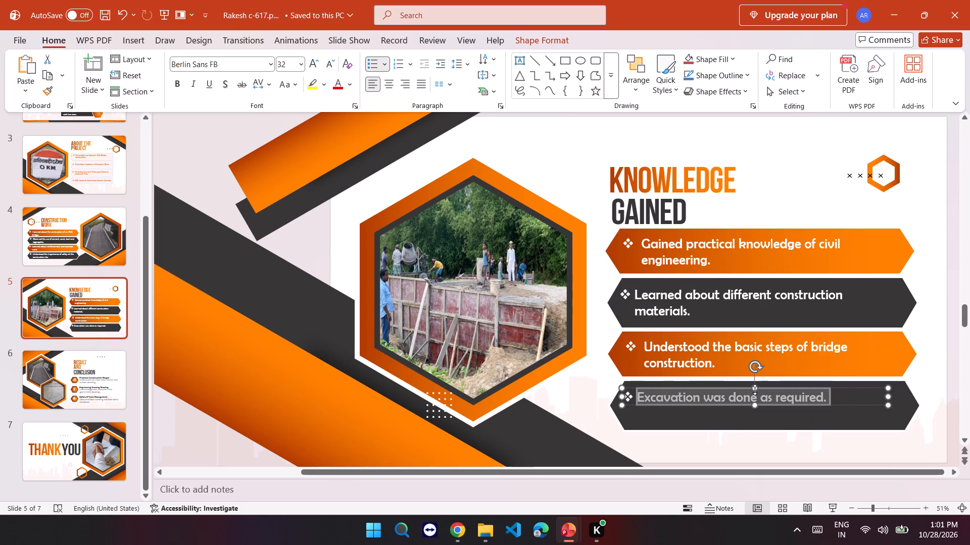
pyautogui.hotkey('ctrl', 'v')
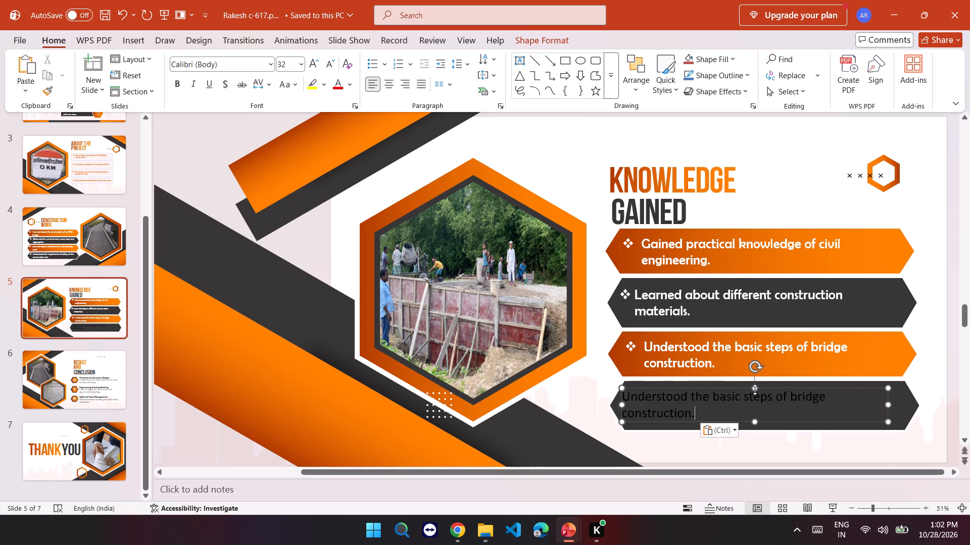
pyautogui.press('t')
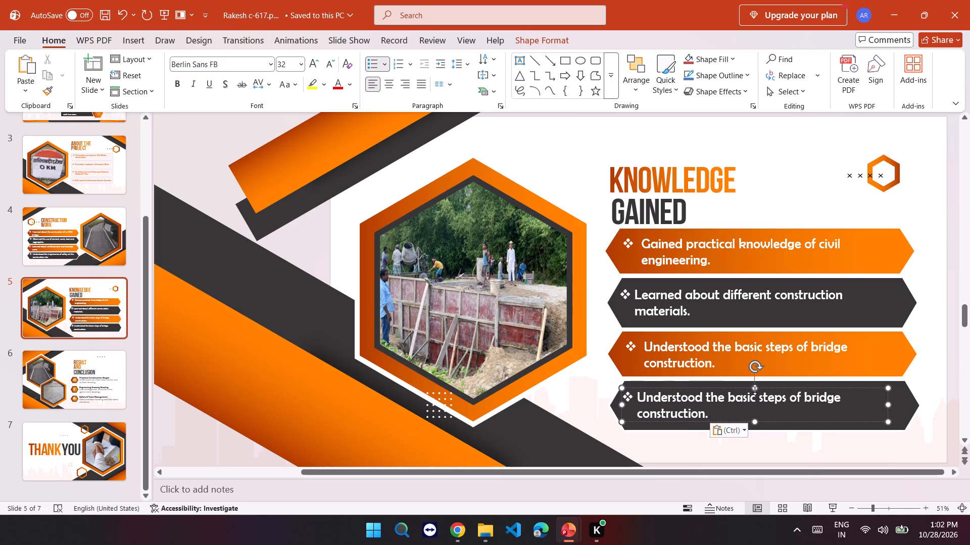
pyautogui.hotkey('ctrl', 'a')
pyautogui.press('super+v')
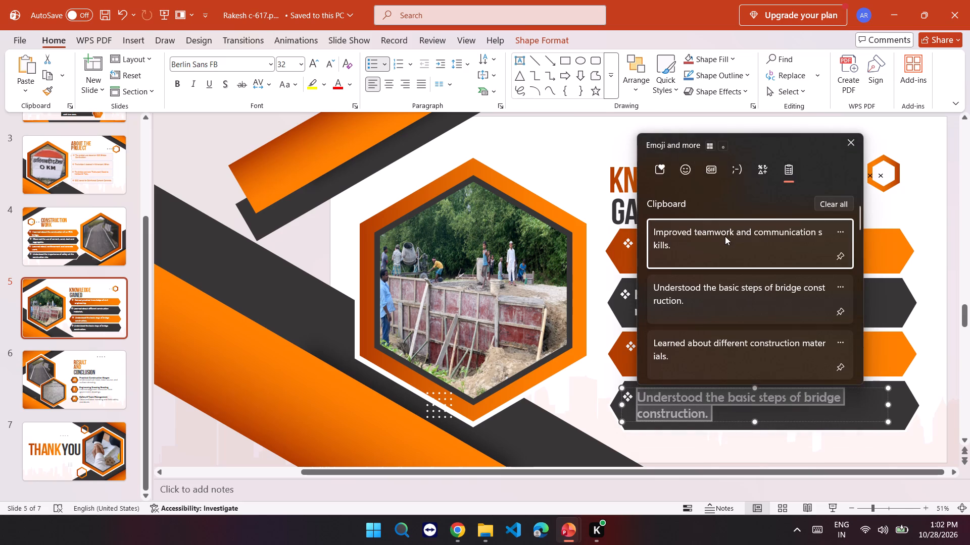
pyautogui.click(725, 236)
pyautogui.hotkey('ctrl', 'v')
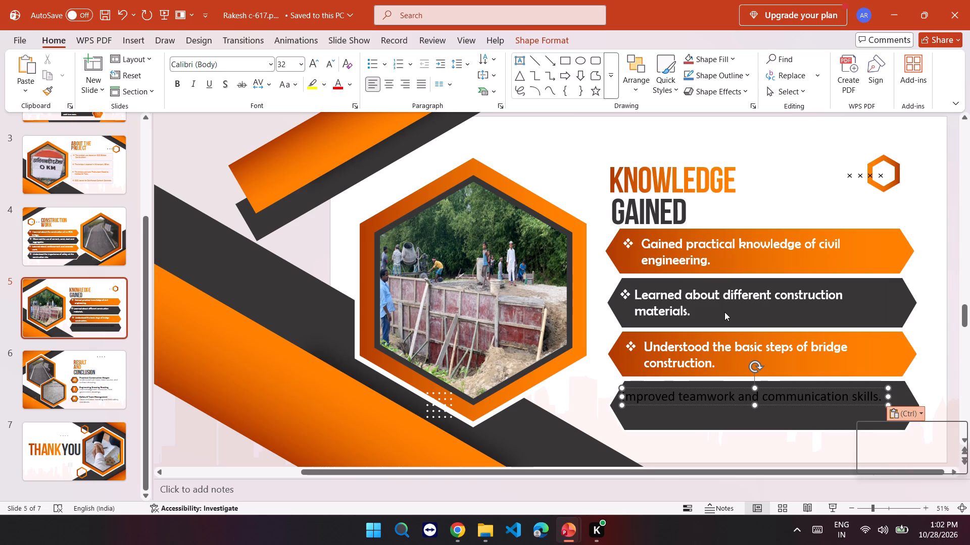
pyautogui.press('t')
# Nudge the fourth bar's text box slightly right and down to fit inside the dark bar.
pyautogui.moveTo(706, 386); pyautogui.dragTo(716, 389)
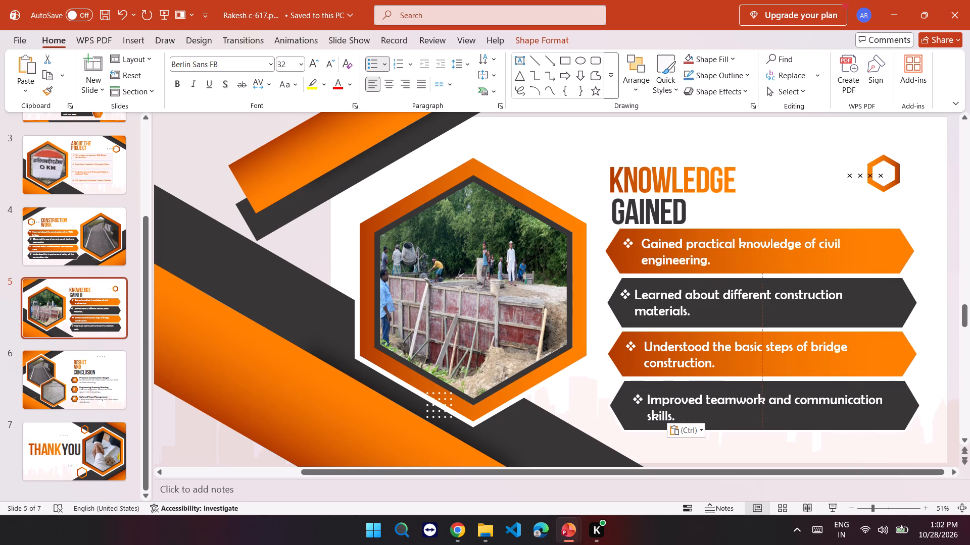
pyautogui.moveTo(716, 389); pyautogui.dragTo(713, 388)
pyautogui.click(713, 389)
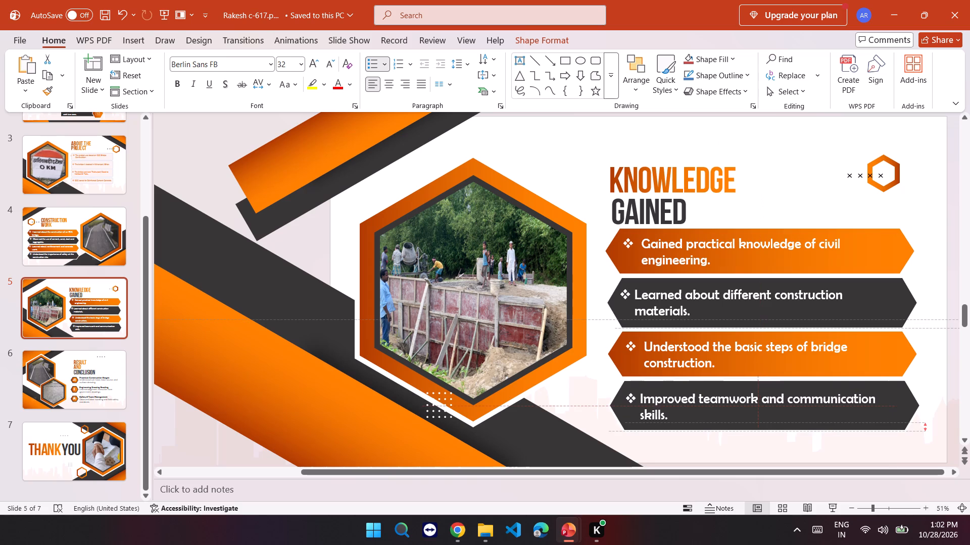
# Nudge the third bar's text box slightly to the right inside the orange bar.
pyautogui.click(714, 352)
pyautogui.click(714, 337)
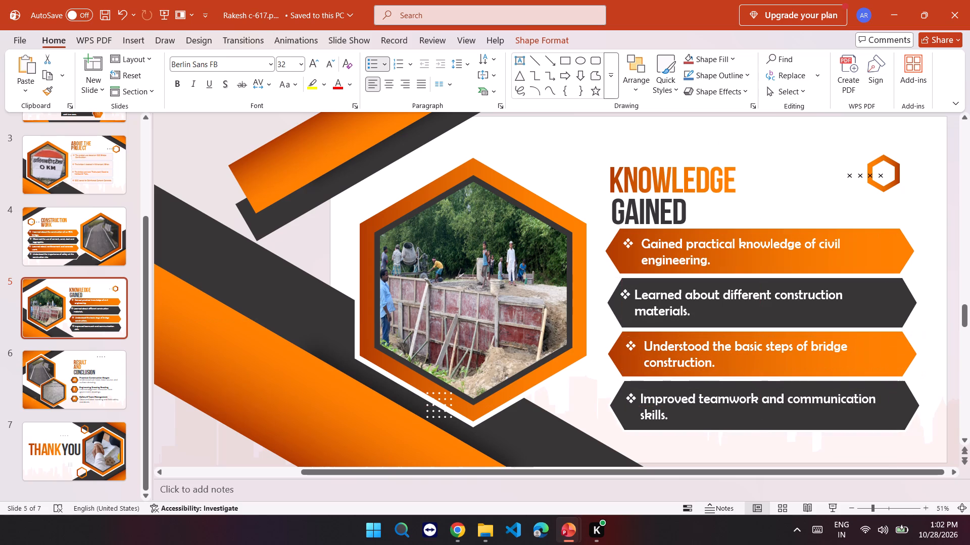
pyautogui.rightClick(712, 336)
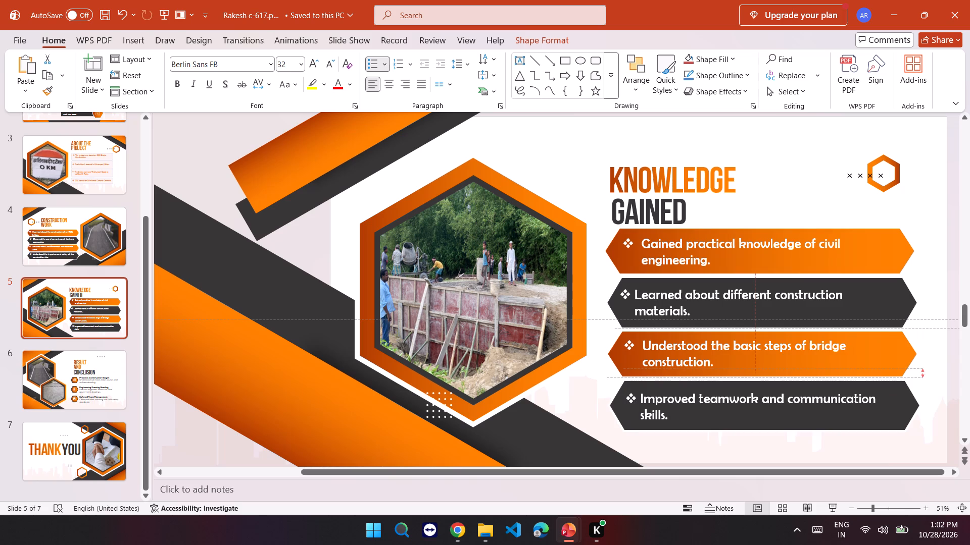
pyautogui.click(733, 345)
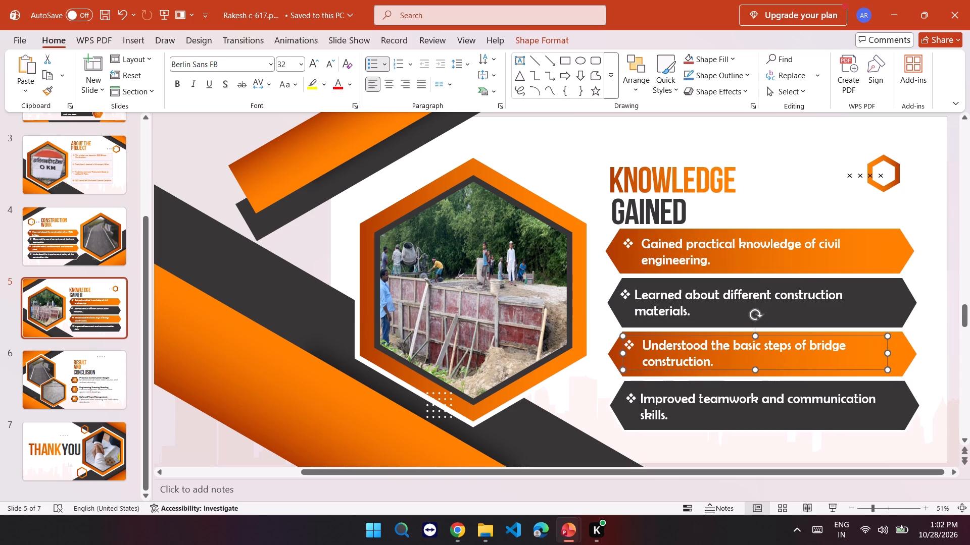
pyautogui.moveTo(697, 336); pyautogui.dragTo(701, 337)
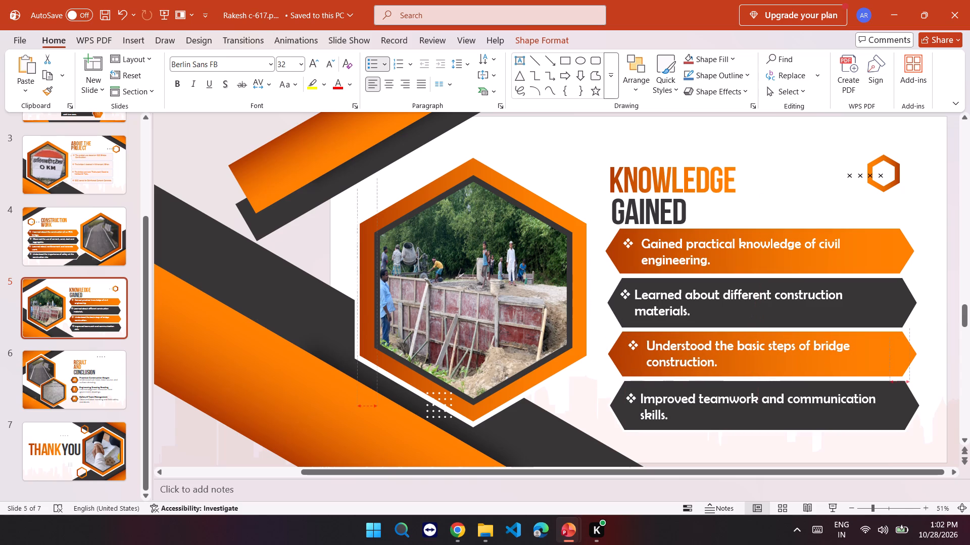
pyautogui.moveTo(701, 337); pyautogui.dragTo(702, 337)
# Fine-tune the text positions, shifting the second bar's text slightly right and the first and third bars' text slightly up.
pyautogui.click(687, 304)
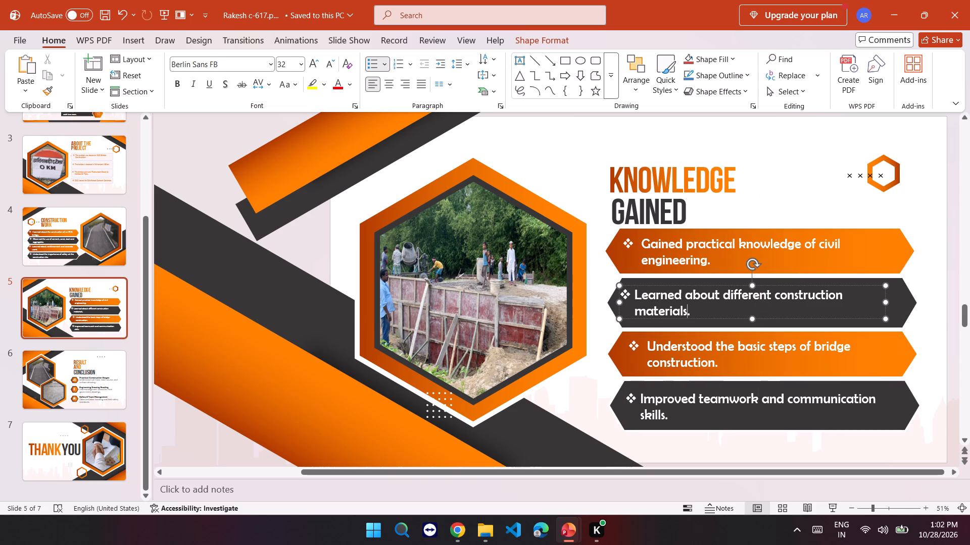
pyautogui.click(690, 285)
pyautogui.click(681, 235)
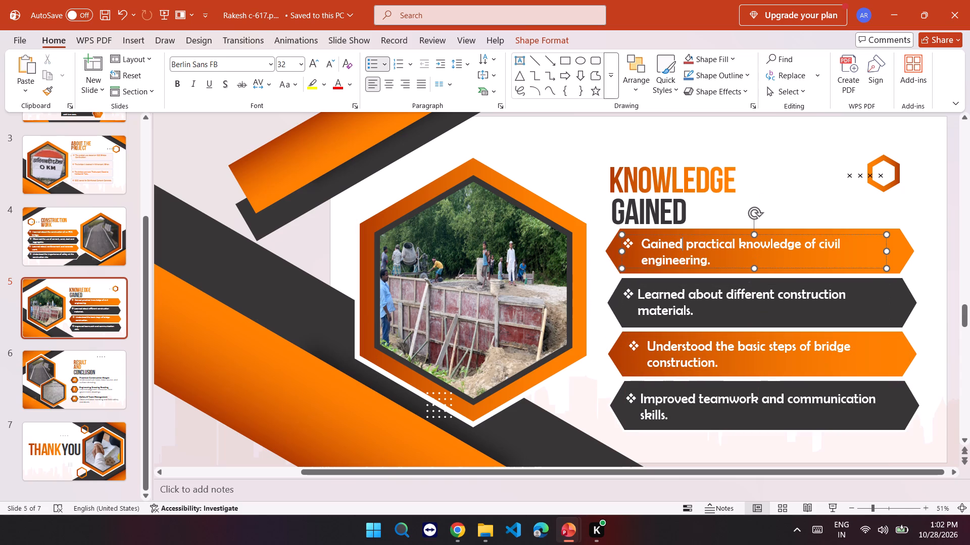
pyautogui.click(681, 234)
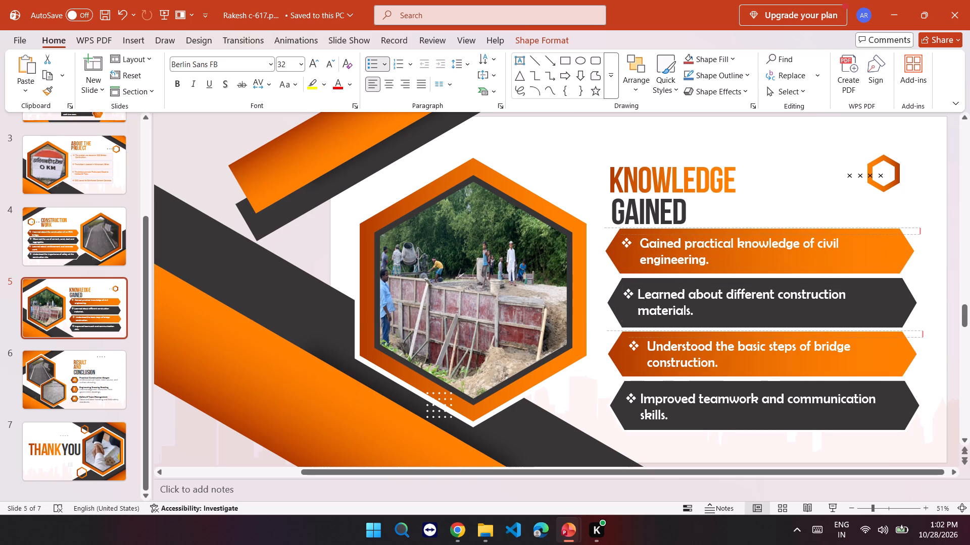
pyautogui.click(581, 407)
pyautogui.click(708, 348)
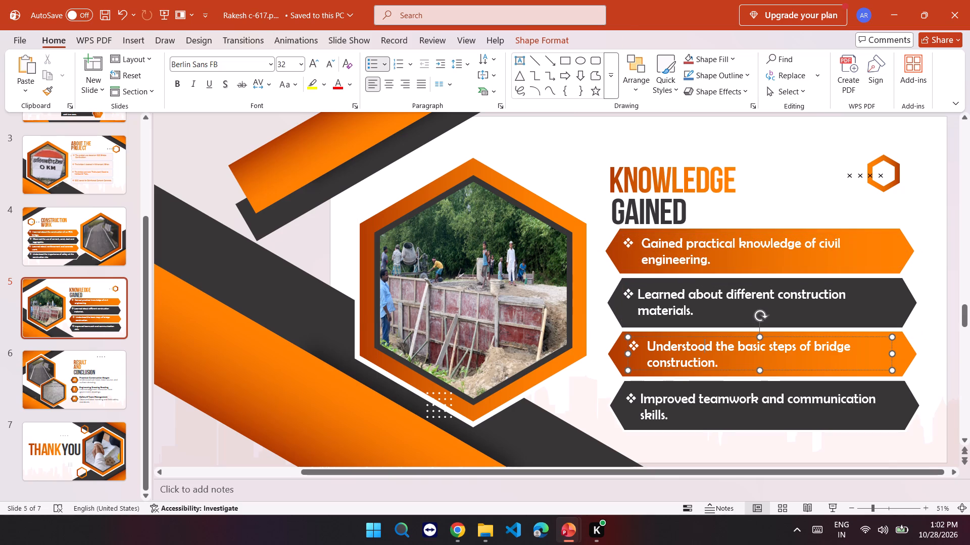
pyautogui.click(710, 337)
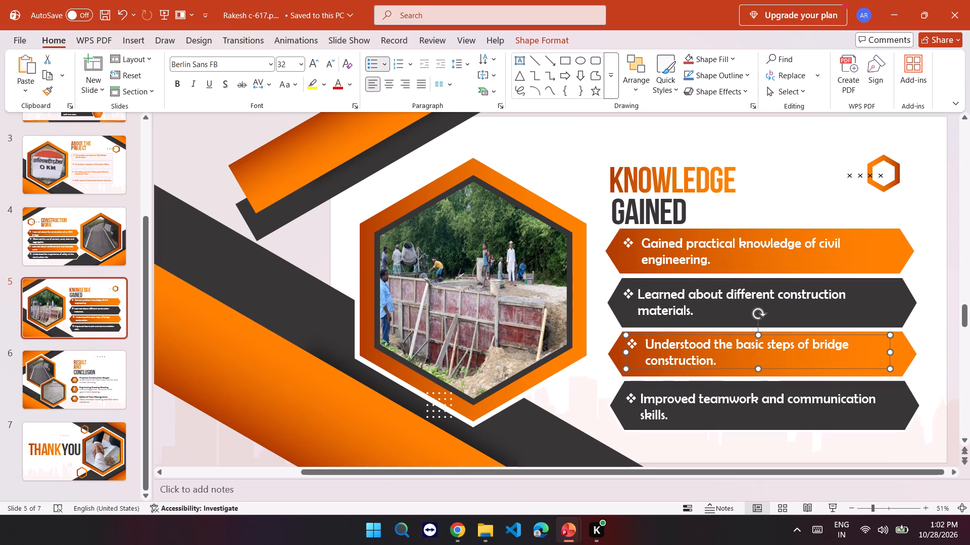
# Nudge the third and fourth bars' text boxes slightly to the left inside their bars.
pyautogui.click(694, 334)
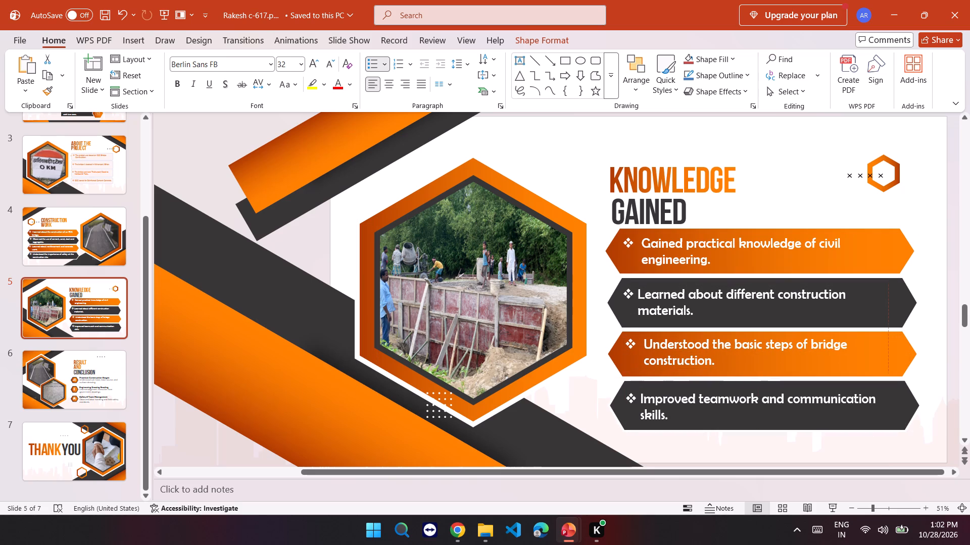
pyautogui.click(684, 393)
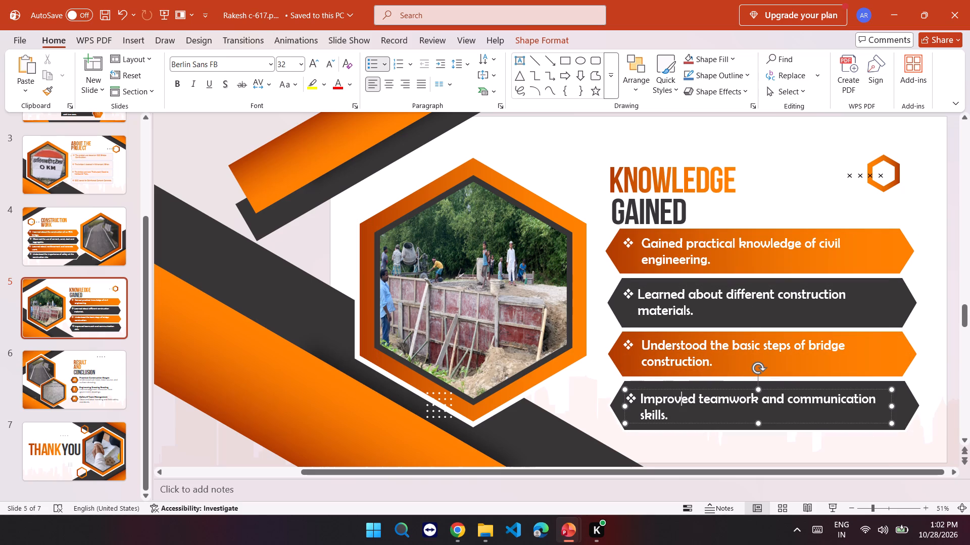
pyautogui.click(690, 390)
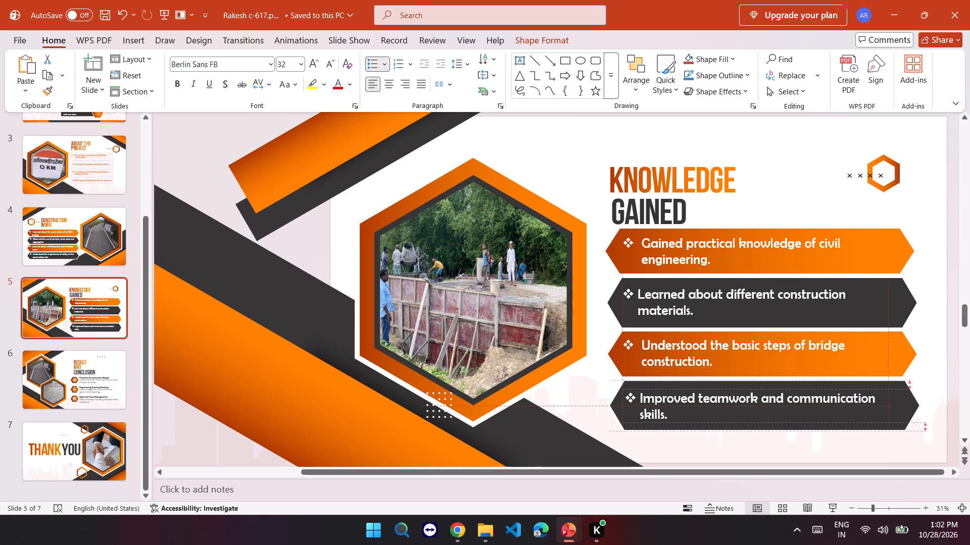
pyautogui.click(595, 388)
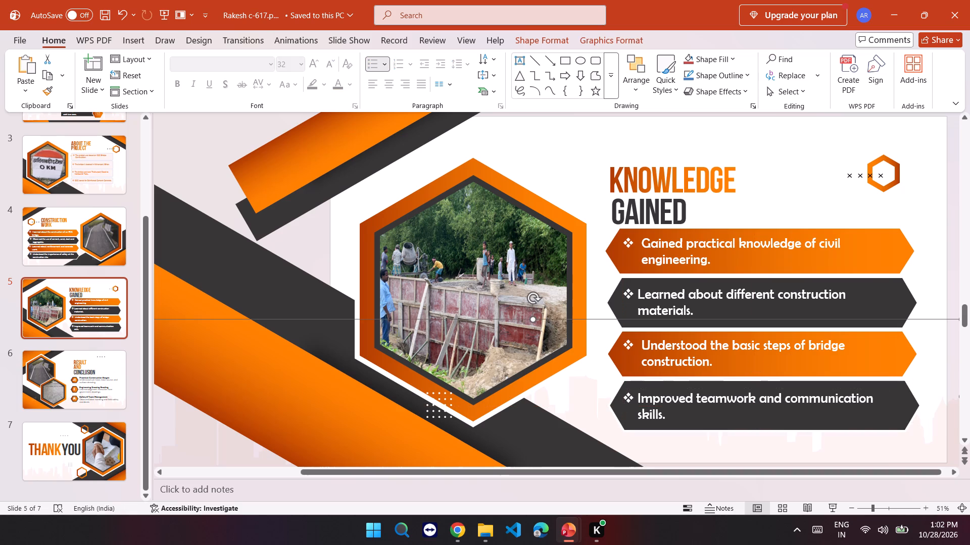
pyautogui.scroll(-3, 63, 335)
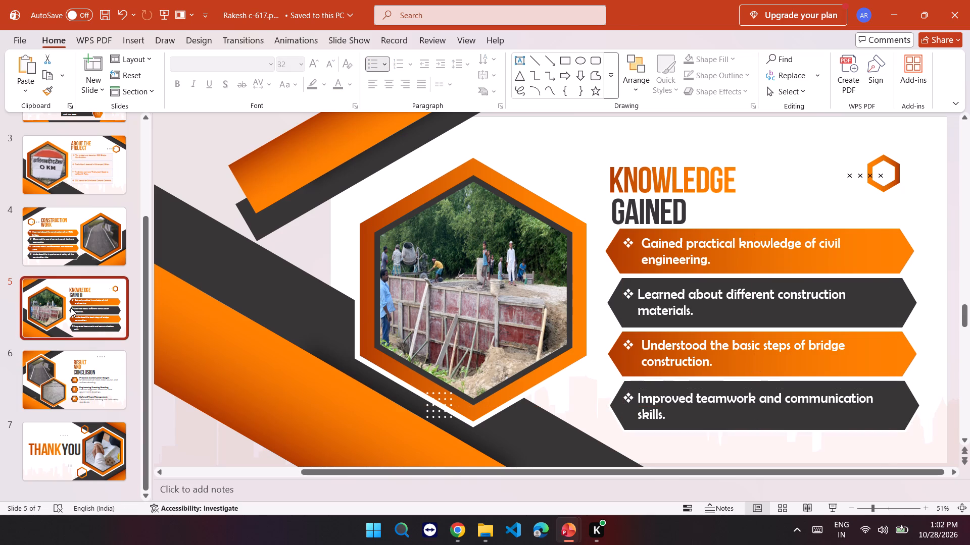
pyautogui.click(71, 308)
pyautogui.click(76, 361)
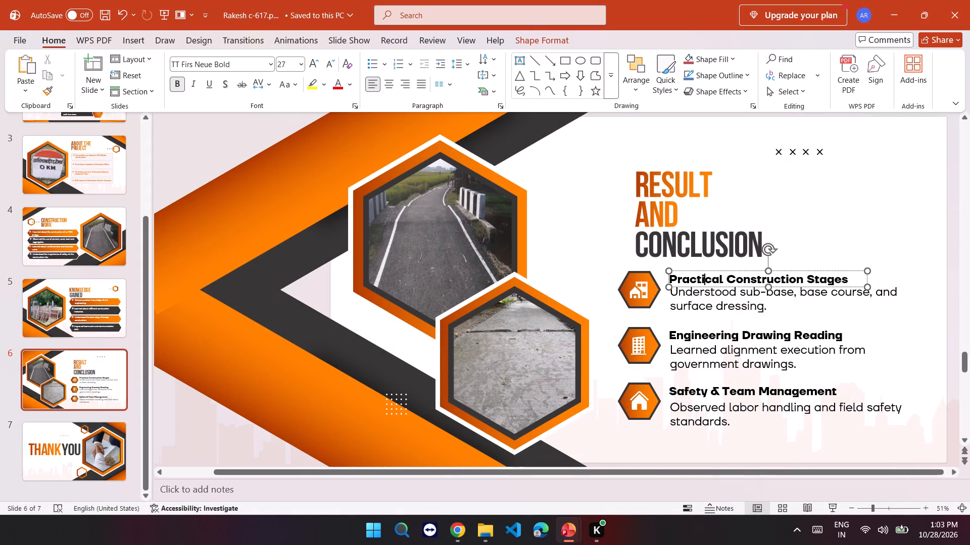
pyautogui.click(723, 271)
pyautogui.press('Delete')
pyautogui.click(724, 295)
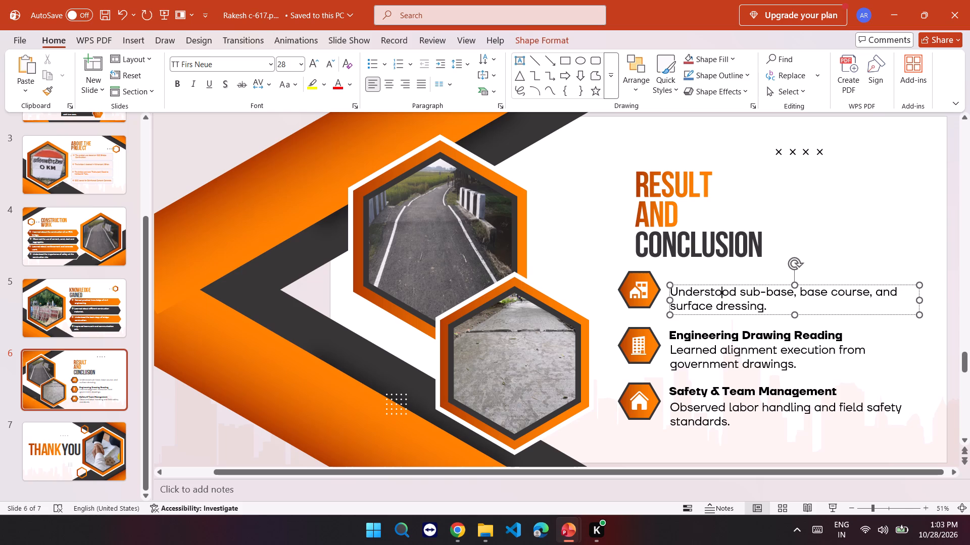
pyautogui.moveTo(725, 286); pyautogui.dragTo(725, 274)
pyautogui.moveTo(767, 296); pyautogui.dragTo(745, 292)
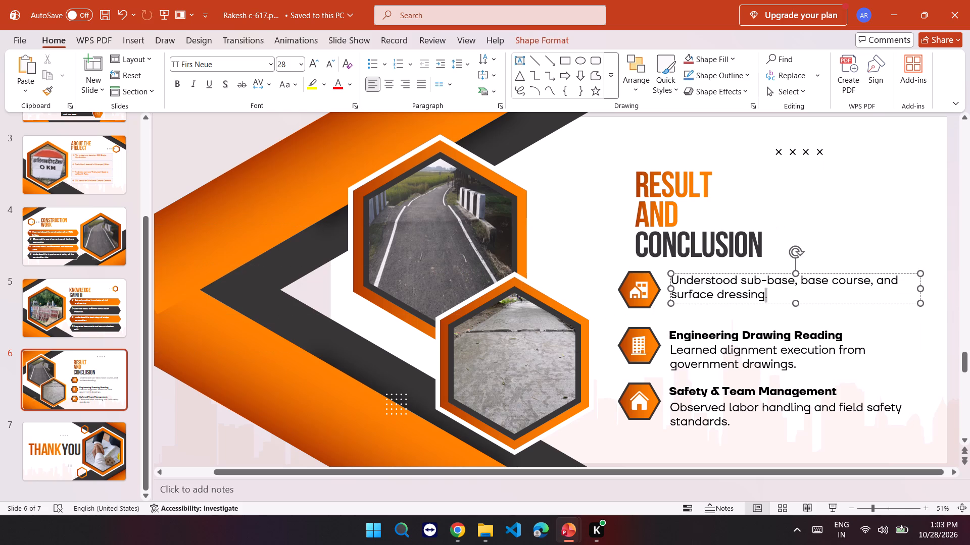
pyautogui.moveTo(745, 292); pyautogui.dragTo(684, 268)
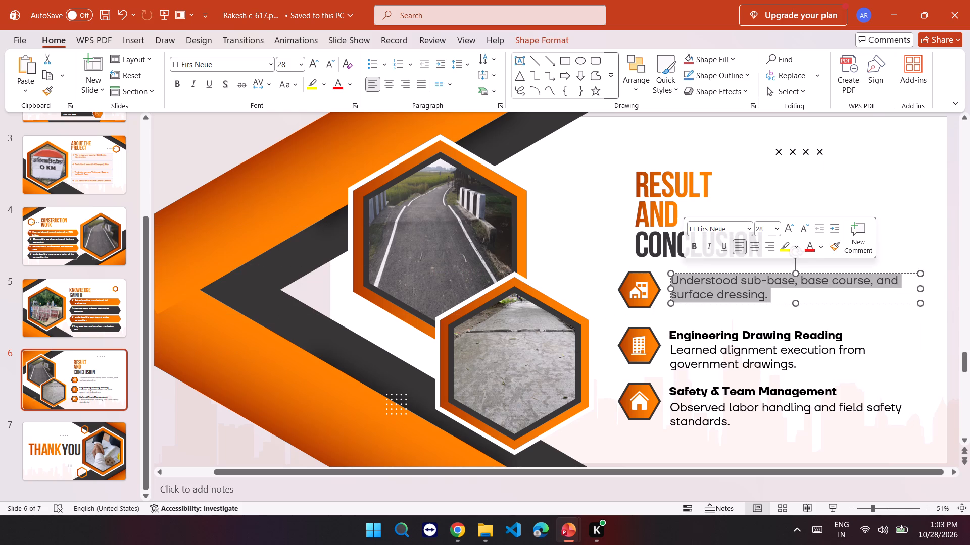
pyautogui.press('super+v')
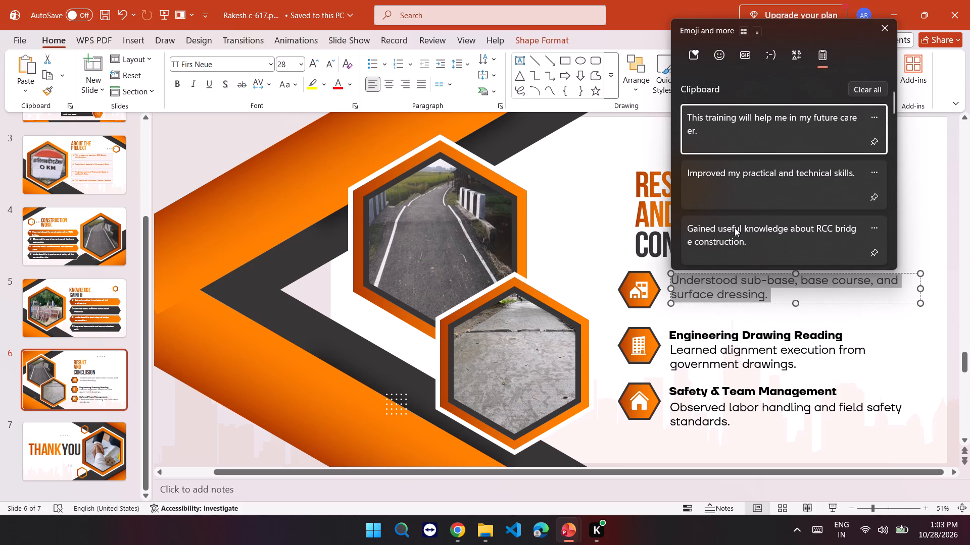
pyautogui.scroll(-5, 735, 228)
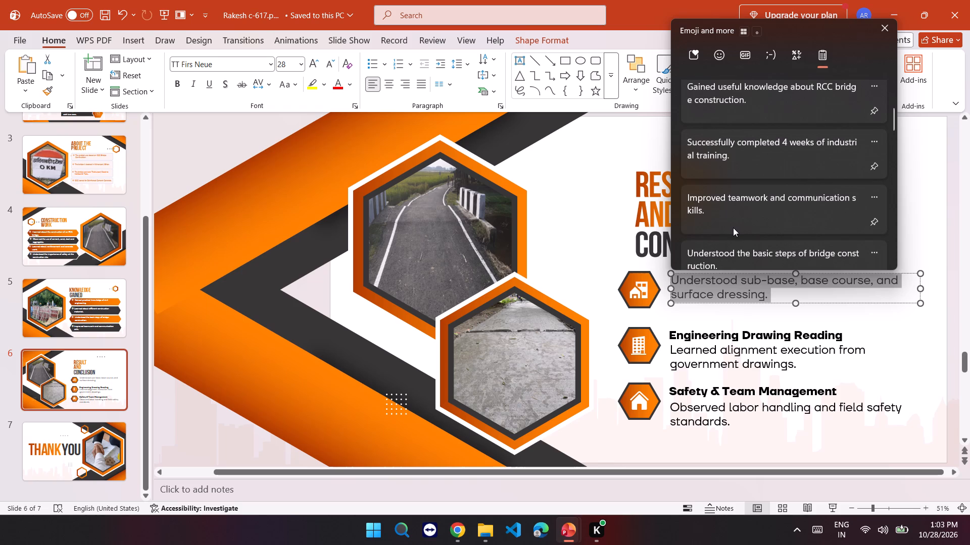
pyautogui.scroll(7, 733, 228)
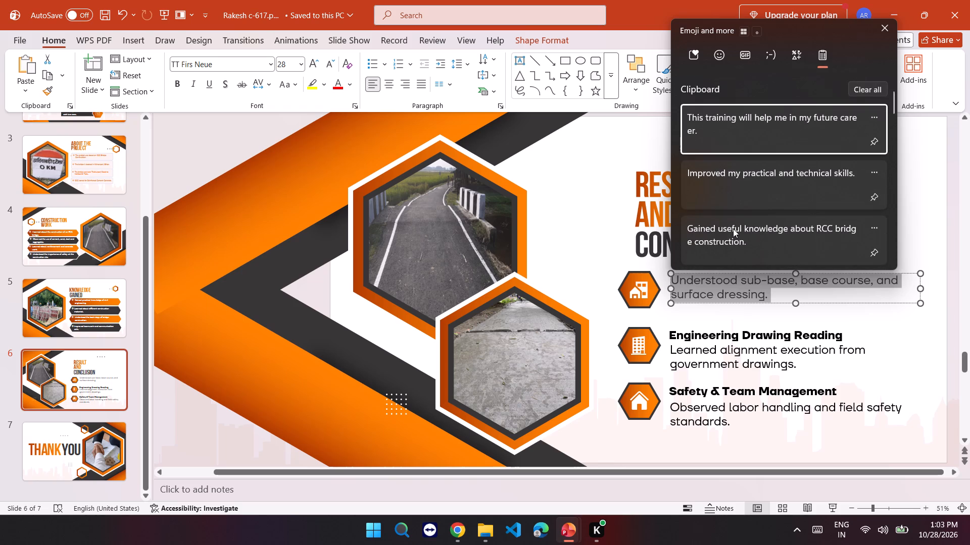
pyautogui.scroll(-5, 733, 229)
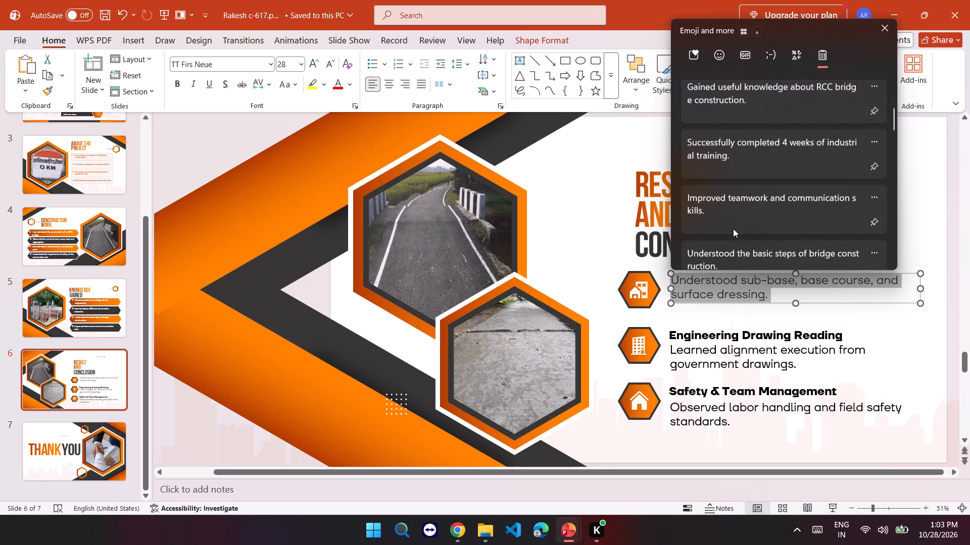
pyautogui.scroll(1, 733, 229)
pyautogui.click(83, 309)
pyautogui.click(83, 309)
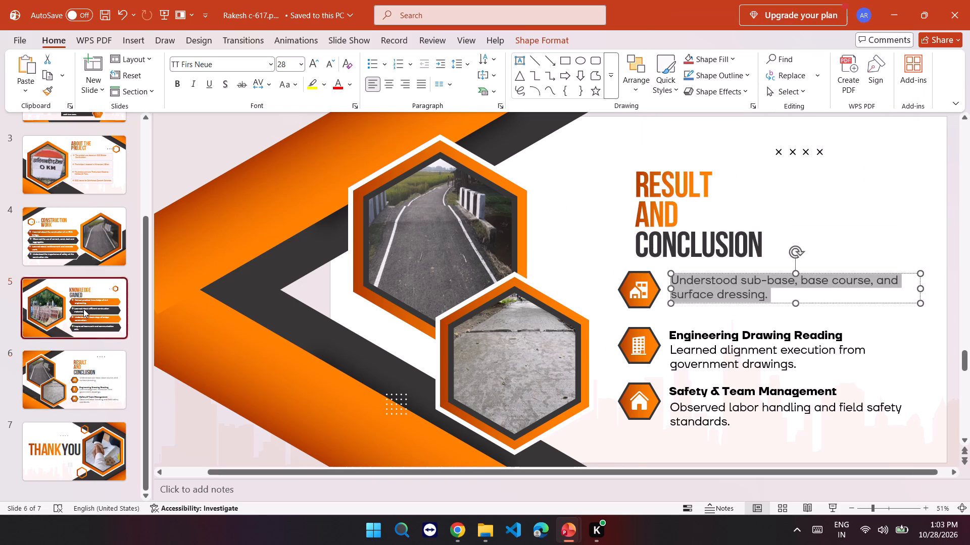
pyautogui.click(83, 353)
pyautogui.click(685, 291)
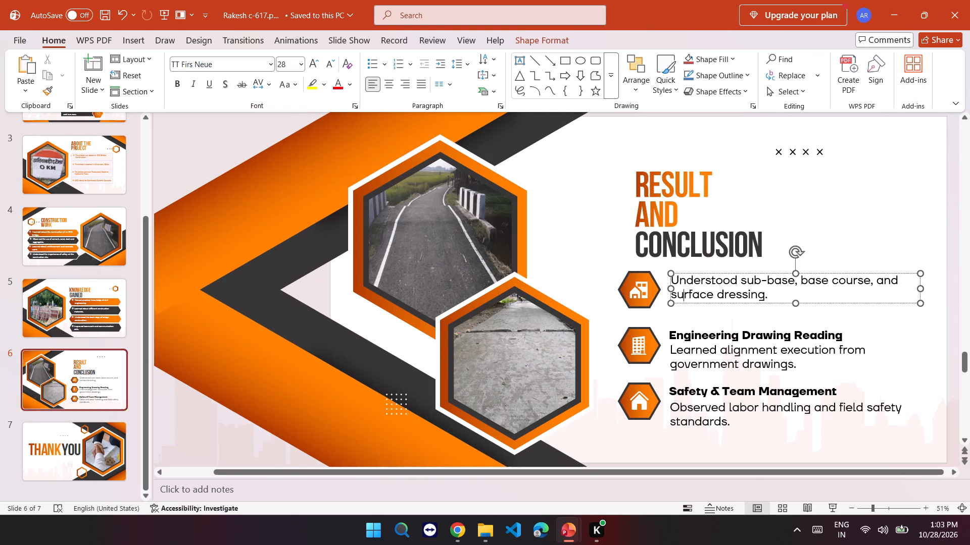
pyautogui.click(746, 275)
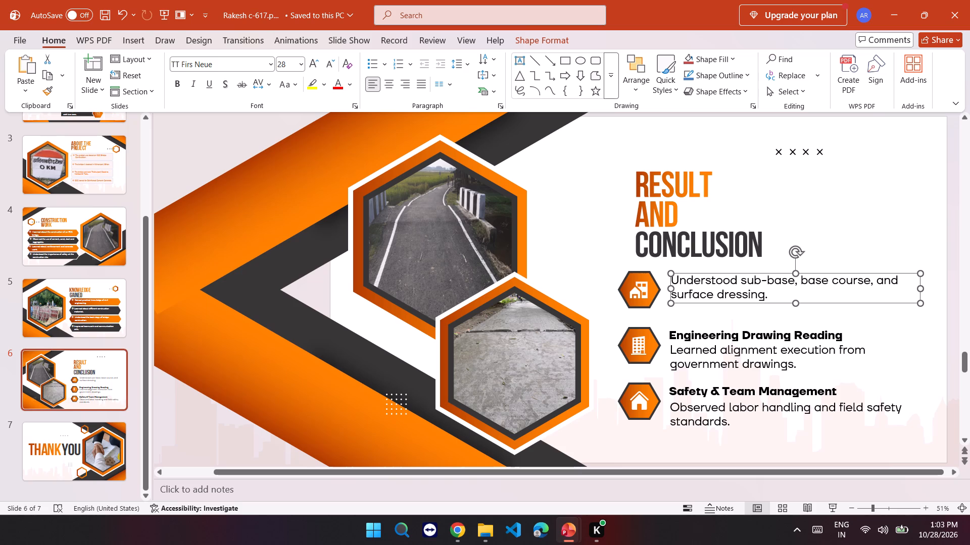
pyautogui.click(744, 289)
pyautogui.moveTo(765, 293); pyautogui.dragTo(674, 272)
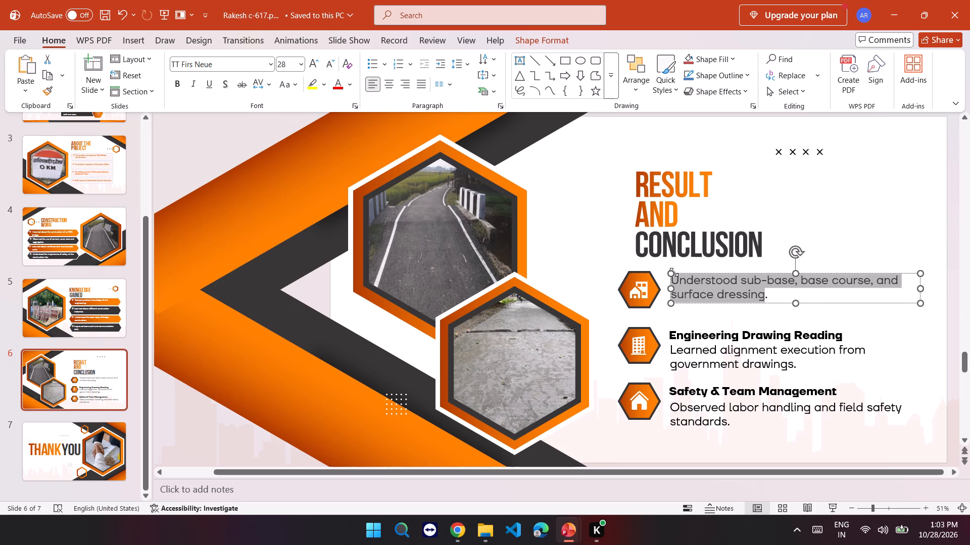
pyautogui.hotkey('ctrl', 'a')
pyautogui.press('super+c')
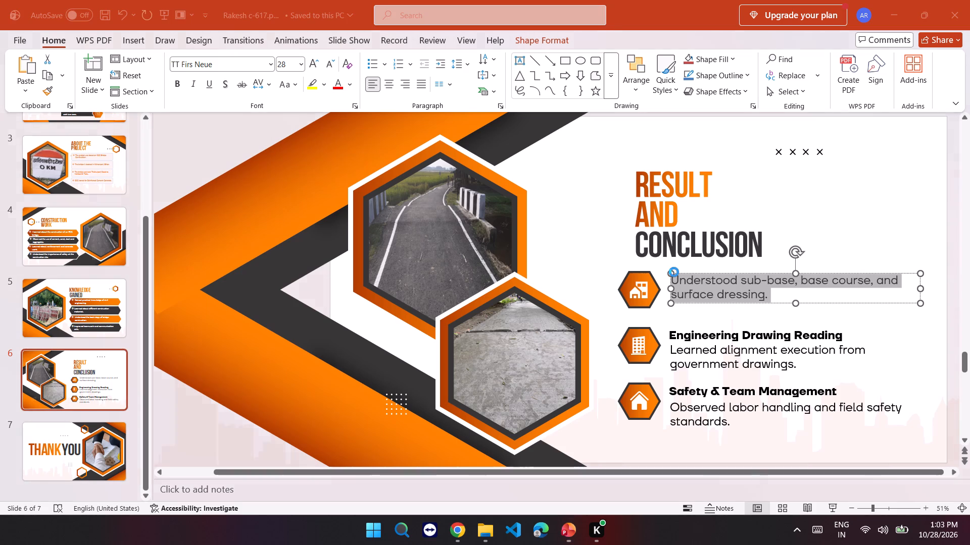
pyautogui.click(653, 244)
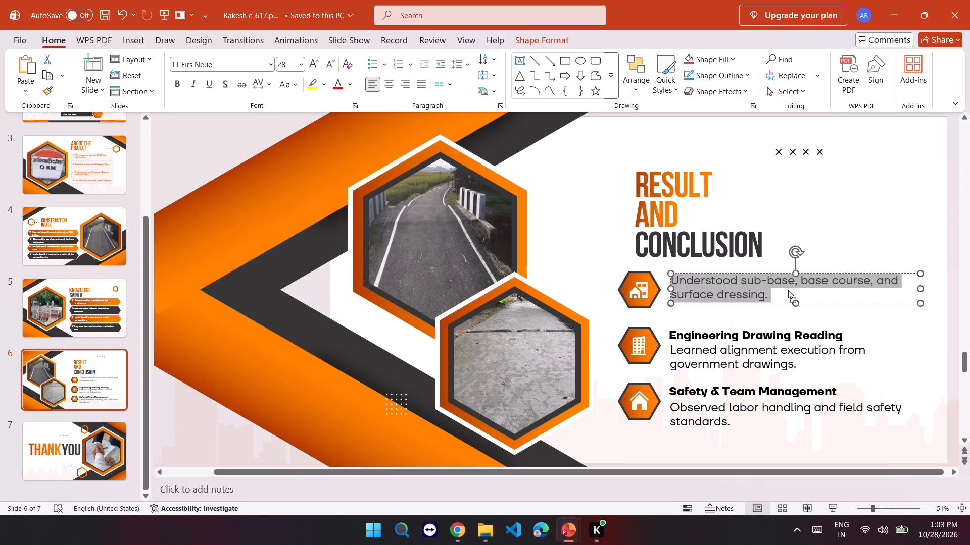
# Replace the first description on slide 6 with the copied "Successfully completed 4 weeks of industrial training.", pasted as text only.
pyautogui.click(788, 289)
pyautogui.moveTo(781, 294); pyautogui.dragTo(661, 265)
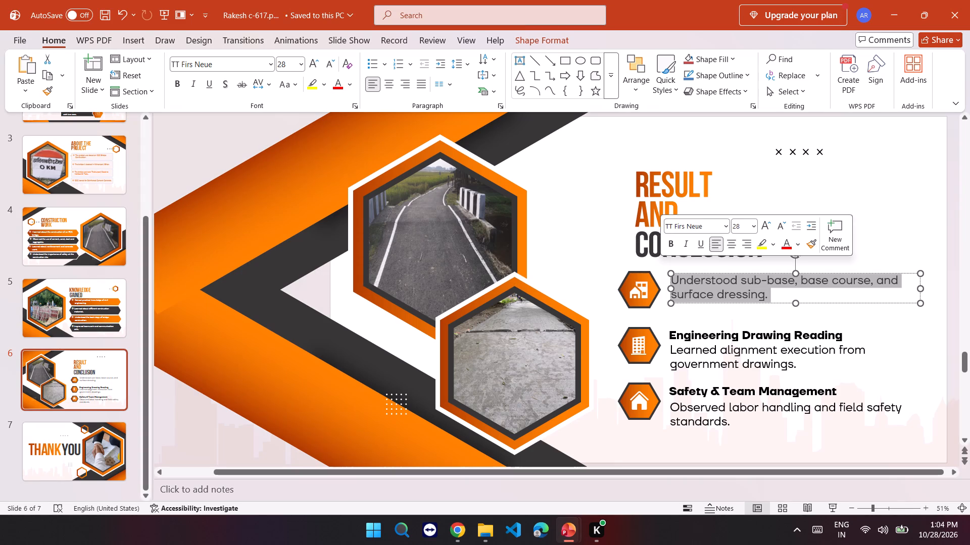
pyautogui.press('super+v')
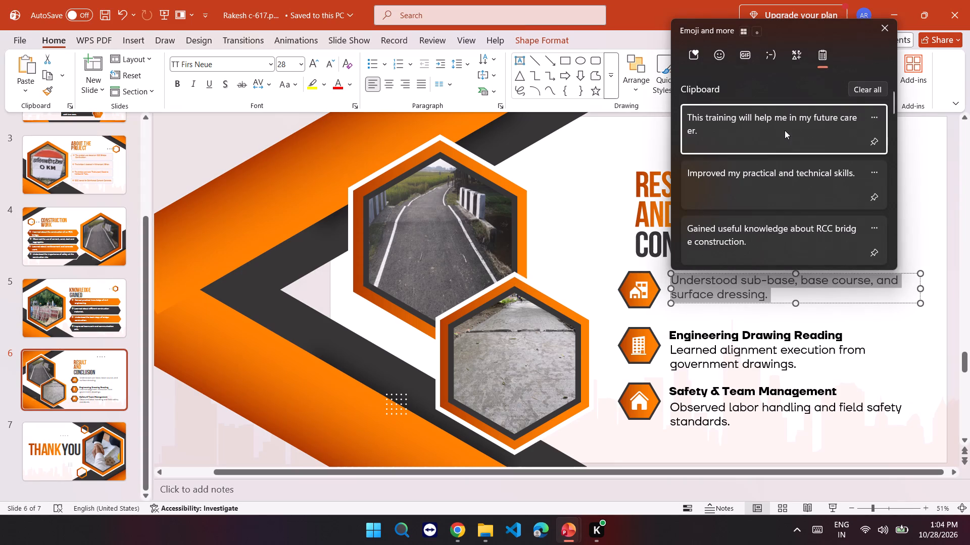
pyautogui.scroll(-3, 757, 238)
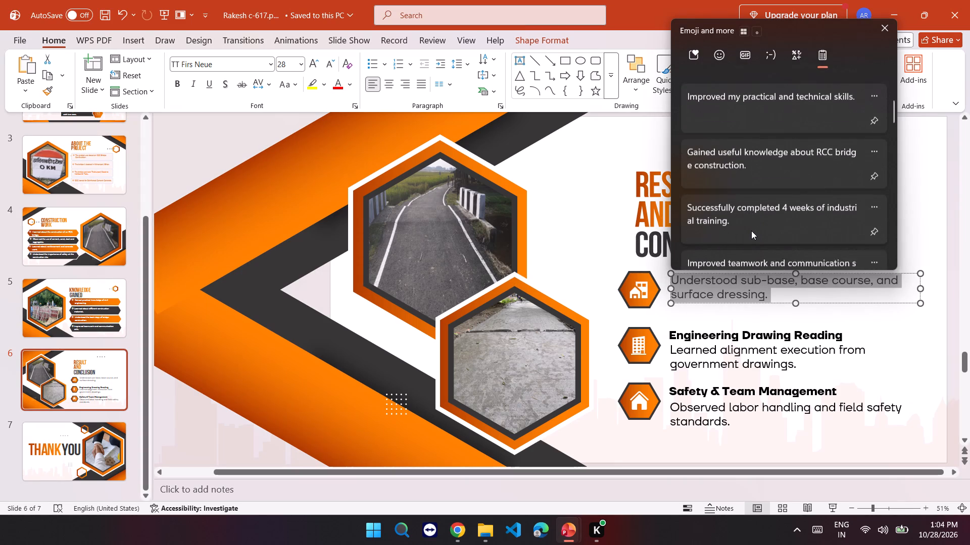
pyautogui.click(746, 213)
pyautogui.hotkey('ctrl', 'v')
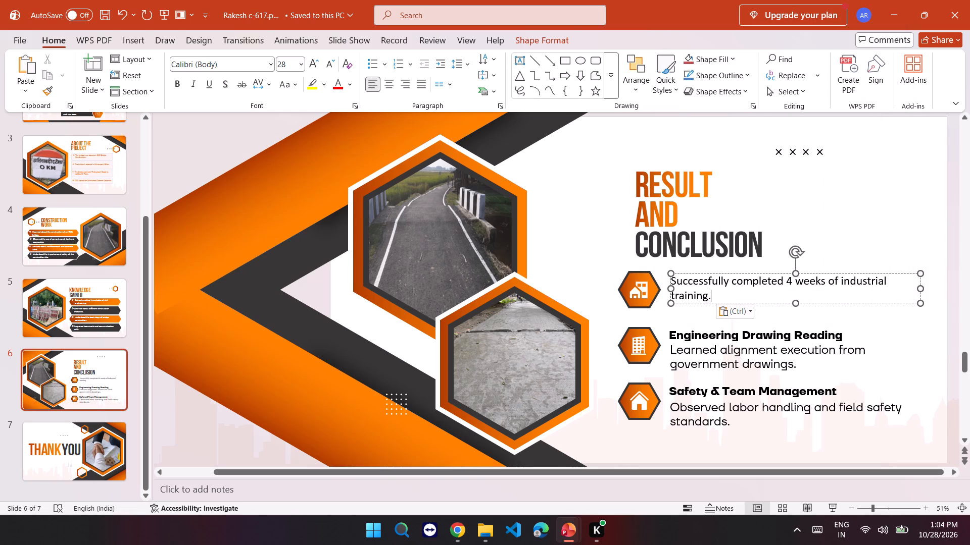
pyautogui.press('t')
# Replace the second description, under "Engineering Drawing Reading", with the copied "Gained useful knowledge about RCC bridge construction.", pasted as text only.
pyautogui.click(724, 348)
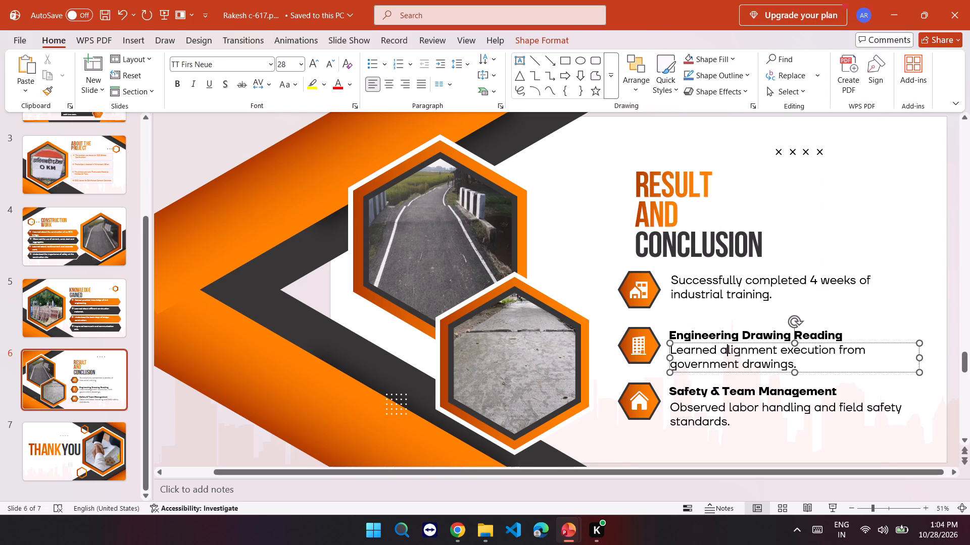
pyautogui.moveTo(796, 366); pyautogui.dragTo(664, 346)
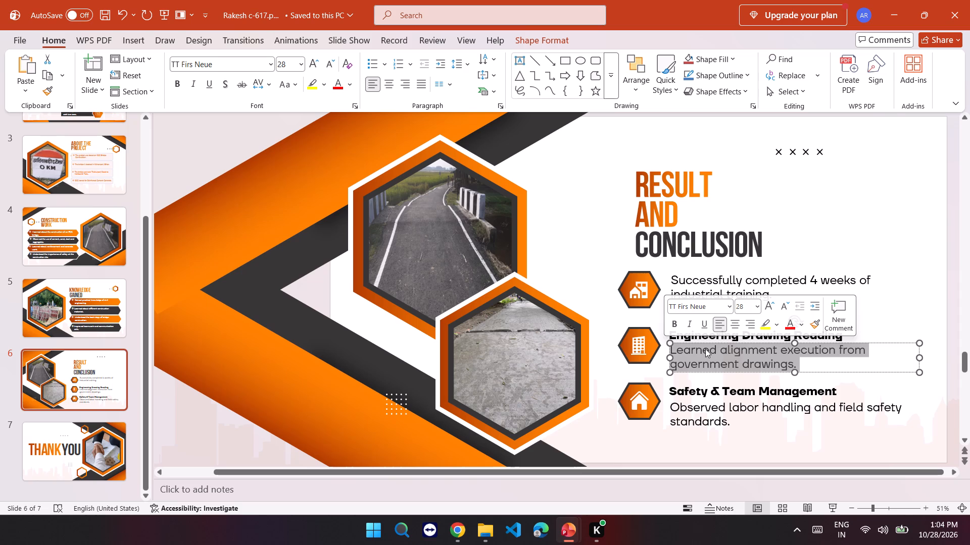
pyautogui.press('super+v')
pyautogui.scroll(-3, 715, 264)
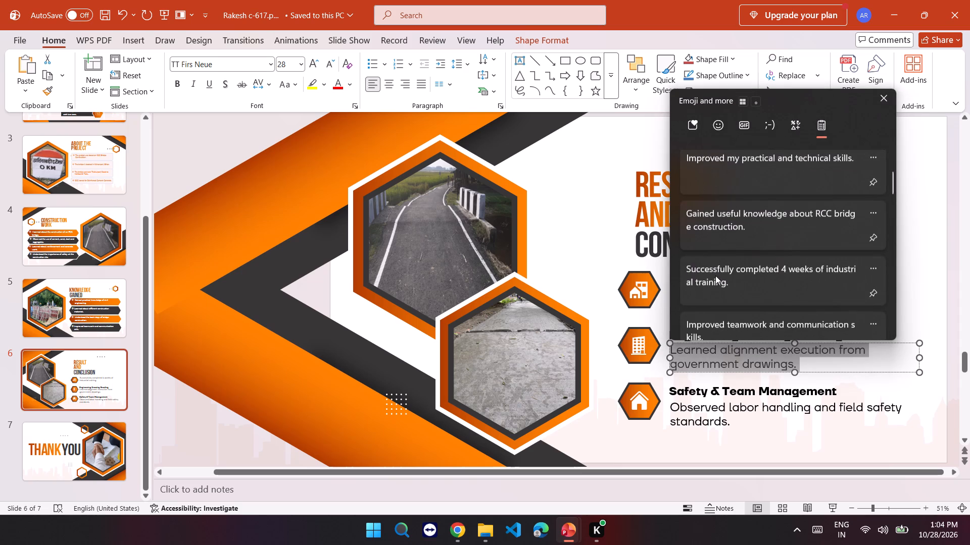
pyautogui.scroll(2, 715, 276)
pyautogui.click(715, 276)
pyautogui.hotkey('ctrl', 'v')
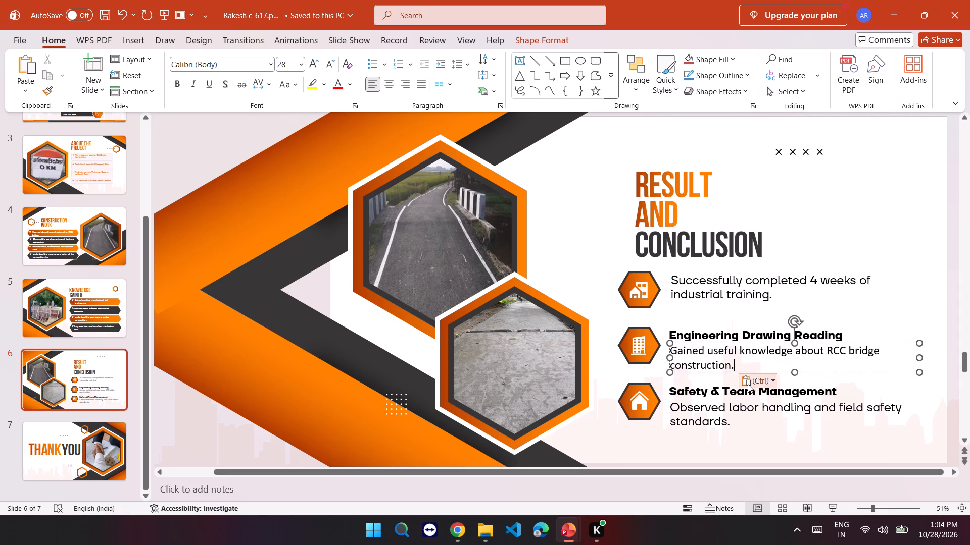
pyautogui.press('t')
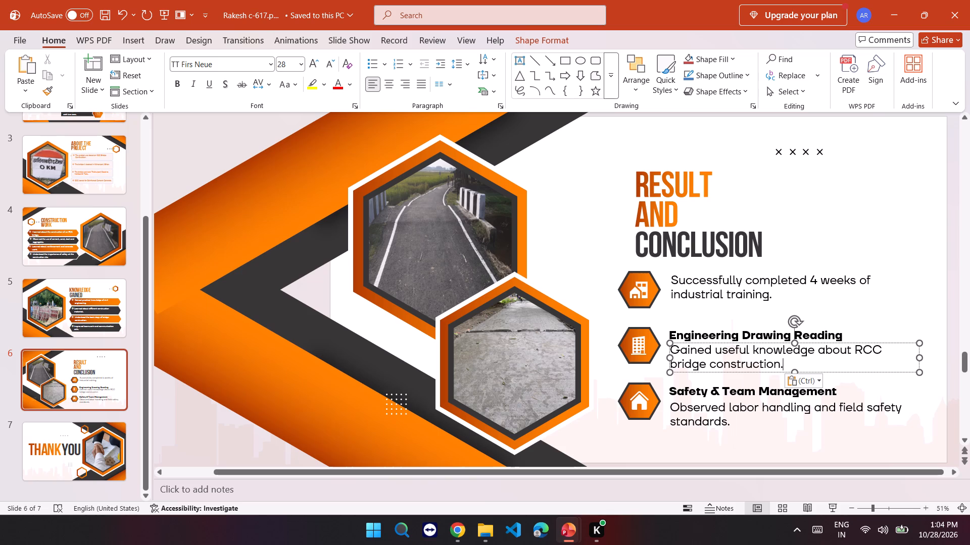
# Delete the "Engineering Drawing Reading" heading and move its description up into the heading's place.
pyautogui.click(745, 332)
pyautogui.click(748, 326)
pyautogui.press('Delete')
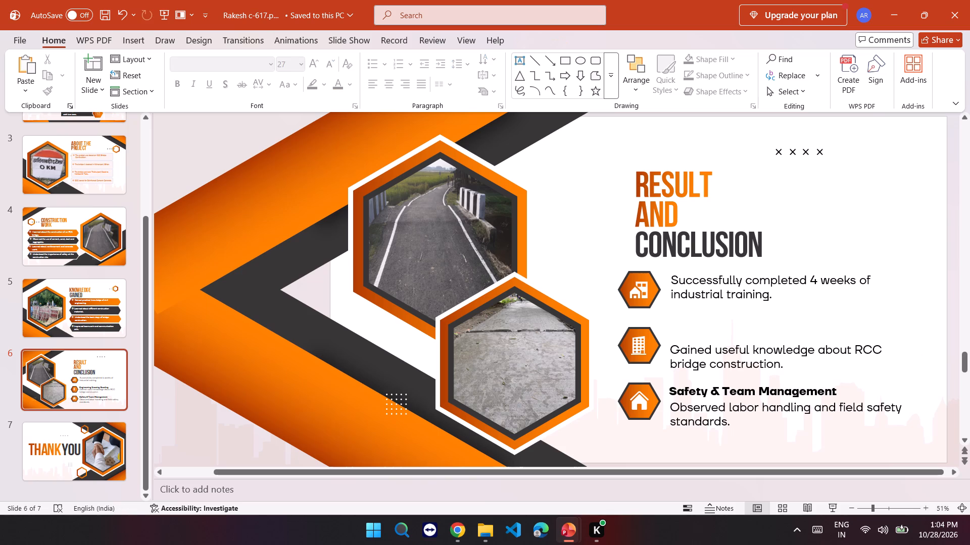
pyautogui.click(726, 361)
pyautogui.moveTo(733, 343); pyautogui.dragTo(731, 330)
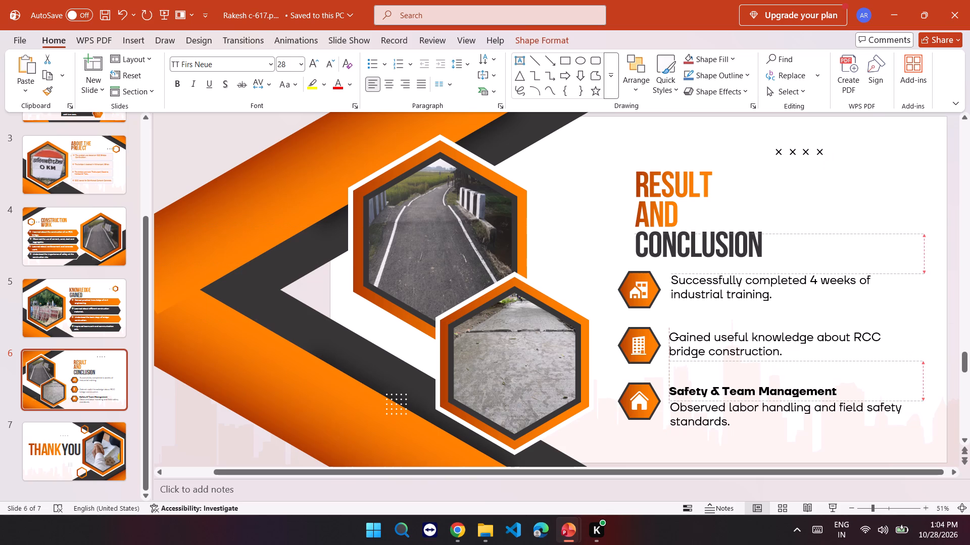
pyautogui.moveTo(731, 330); pyautogui.dragTo(734, 329)
# Move the second hexagon and its office-building icon up, directly below the first hexagon and aligned with it.
pyautogui.click(624, 351)
pyautogui.moveTo(643, 345); pyautogui.dragTo(644, 332)
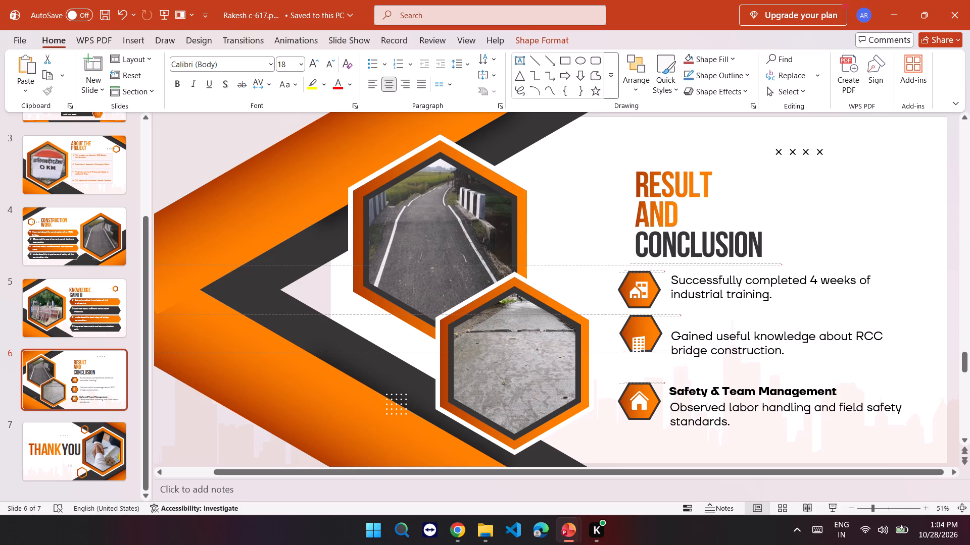
pyautogui.moveTo(644, 332); pyautogui.dragTo(643, 330)
pyautogui.click(640, 350)
pyautogui.click(641, 345)
pyautogui.moveTo(641, 345); pyautogui.dragTo(641, 330)
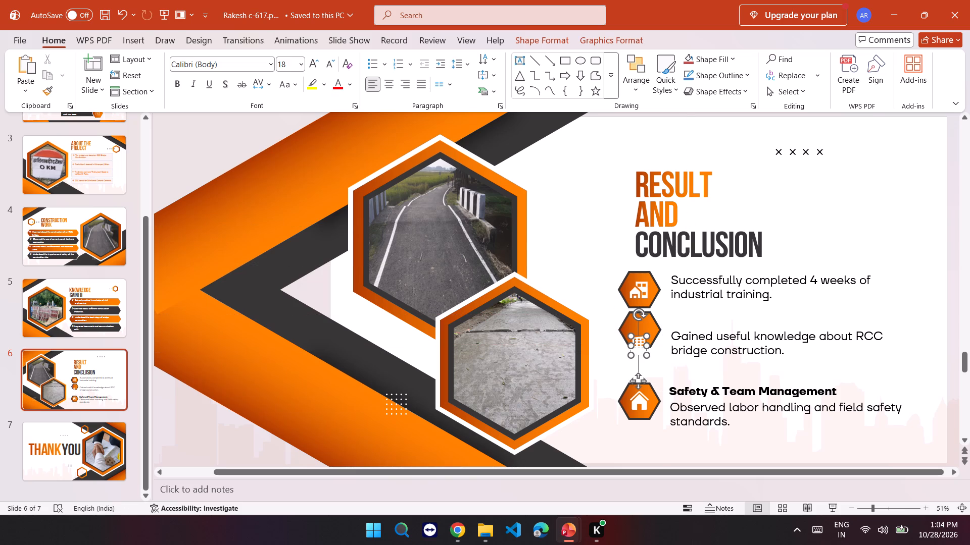
pyautogui.moveTo(638, 342); pyautogui.dragTo(639, 329)
# Move the third hexagon up directly below the second one and centre the house icon inside it.
pyautogui.click(640, 399)
pyautogui.click(646, 386)
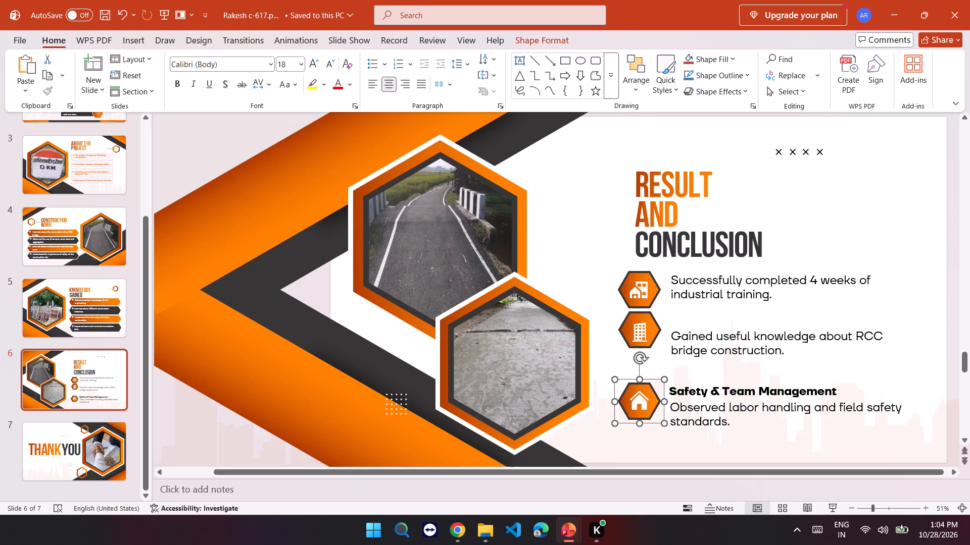
pyautogui.moveTo(646, 386); pyautogui.dragTo(641, 362)
pyautogui.moveTo(650, 391); pyautogui.dragTo(646, 365)
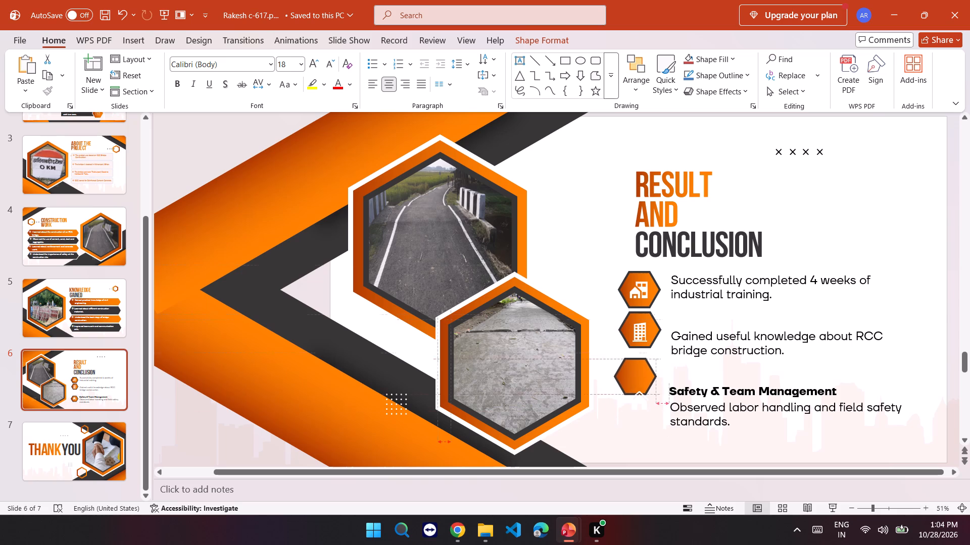
pyautogui.moveTo(646, 365); pyautogui.dragTo(651, 361)
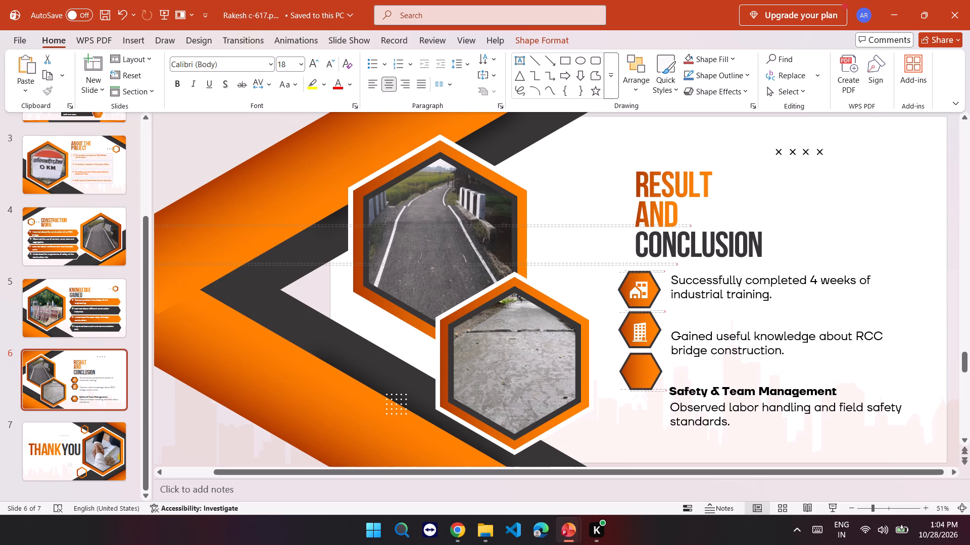
pyautogui.moveTo(651, 361); pyautogui.dragTo(650, 361)
pyautogui.click(641, 405)
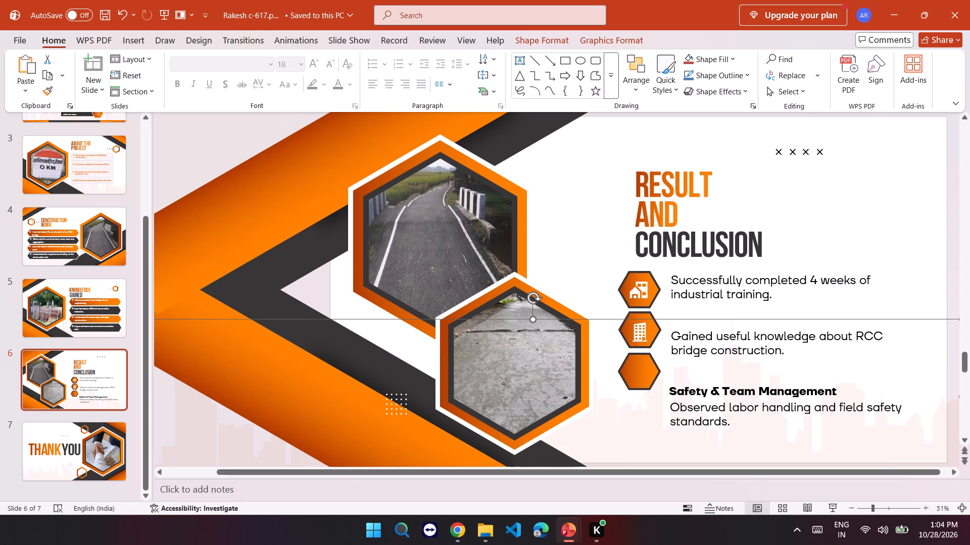
pyautogui.click(640, 408)
pyautogui.click(633, 400)
pyautogui.moveTo(636, 401); pyautogui.dragTo(635, 370)
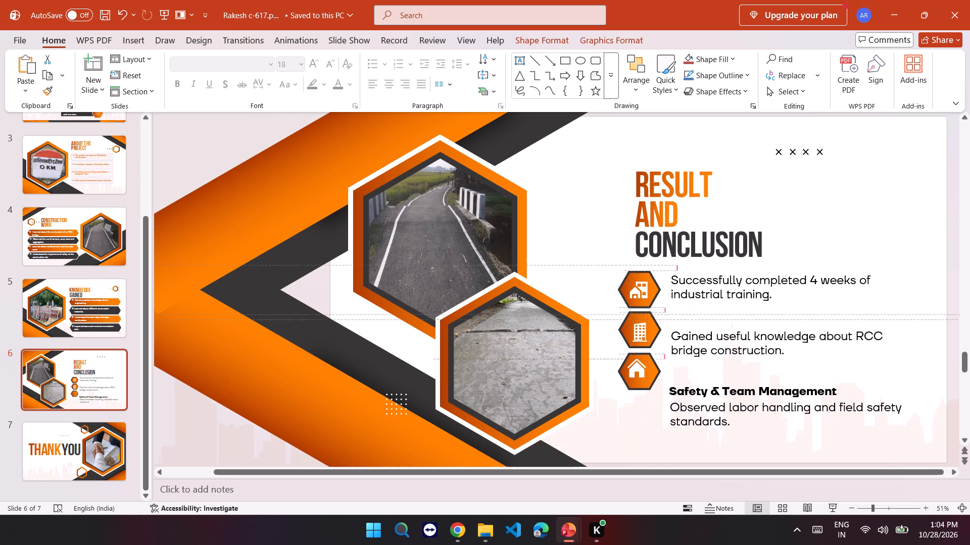
pyautogui.moveTo(635, 370); pyautogui.dragTo(637, 370)
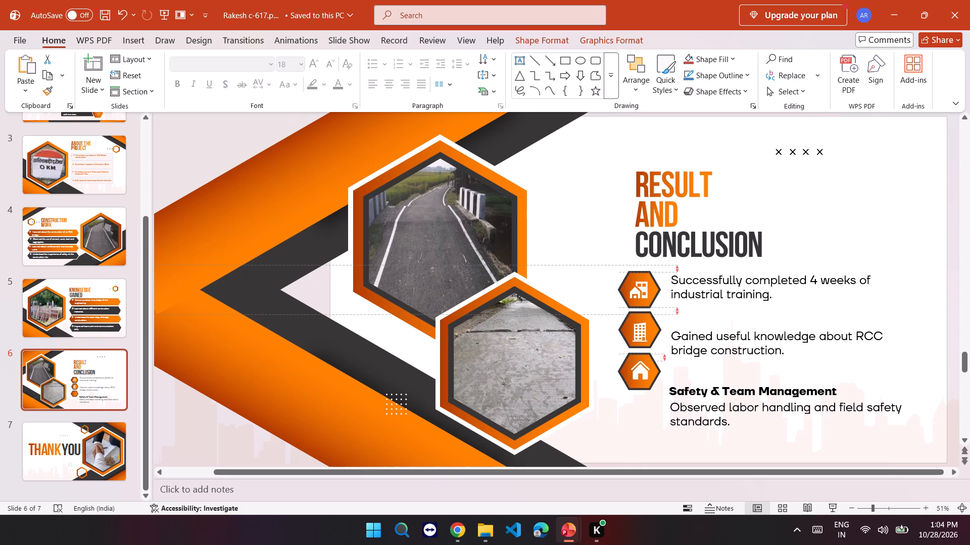
pyautogui.moveTo(637, 370); pyautogui.dragTo(637, 370)
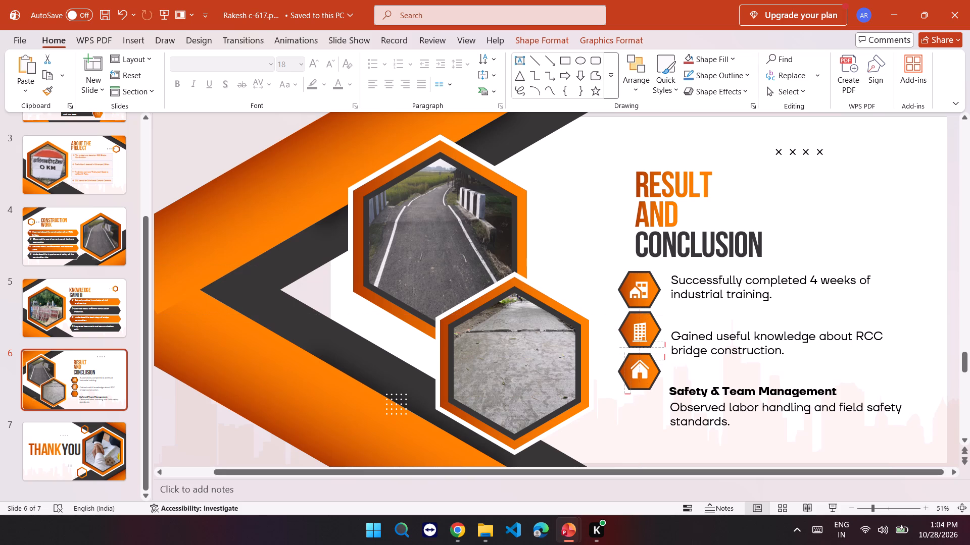
pyautogui.moveTo(637, 370); pyautogui.dragTo(637, 369)
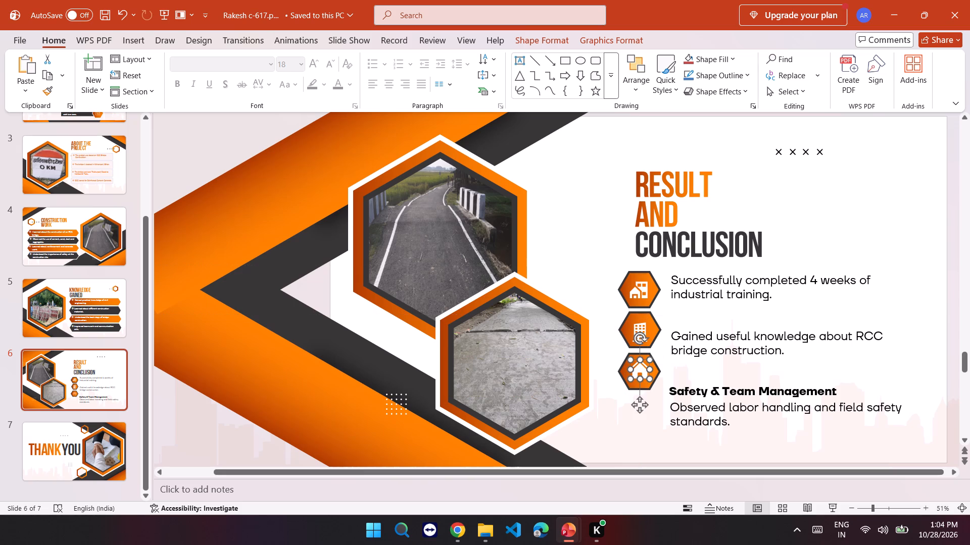
# Delete the "Safety & Team Management" heading and move its description up beside the house hexagon.
pyautogui.click(705, 389)
pyautogui.press('Delete')
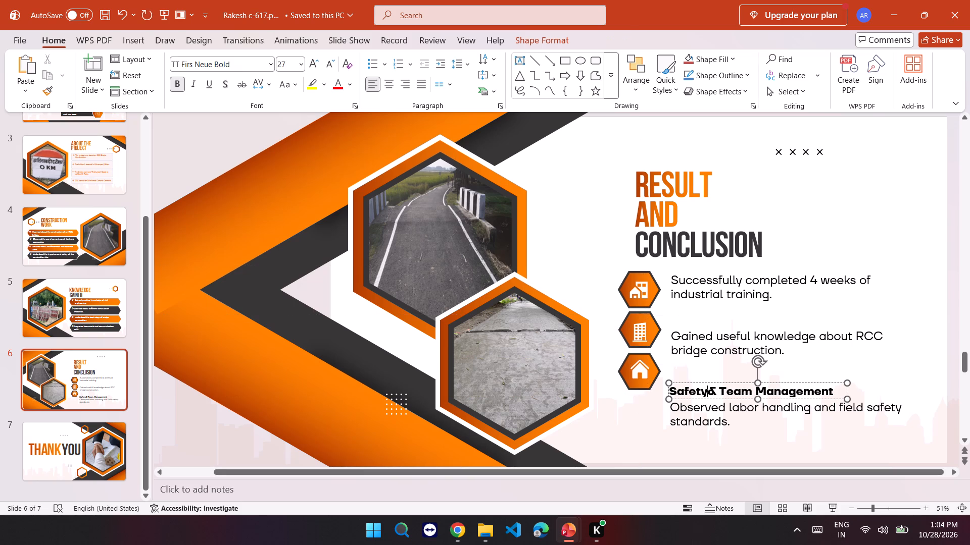
pyautogui.click(717, 384)
pyautogui.press('Delete')
pyautogui.click(717, 402)
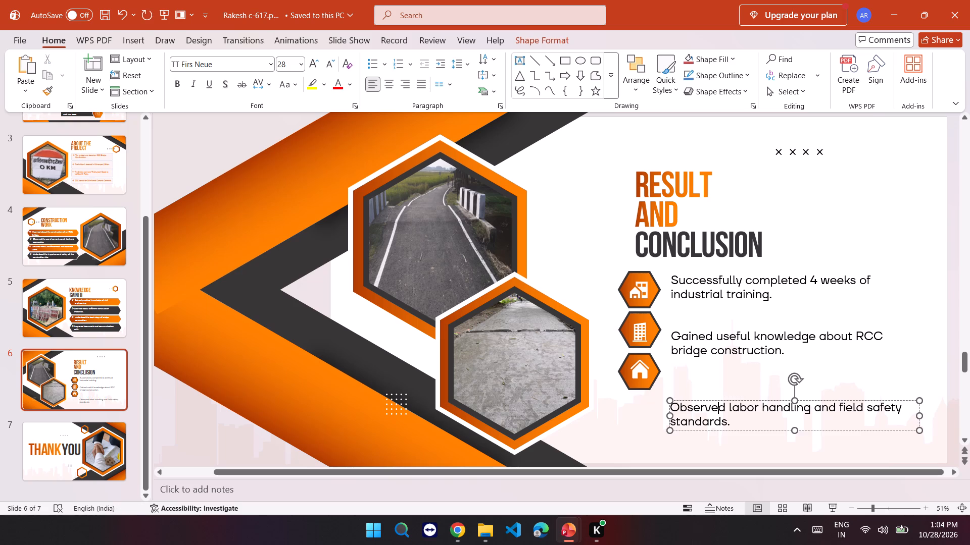
pyautogui.moveTo(717, 400); pyautogui.dragTo(713, 363)
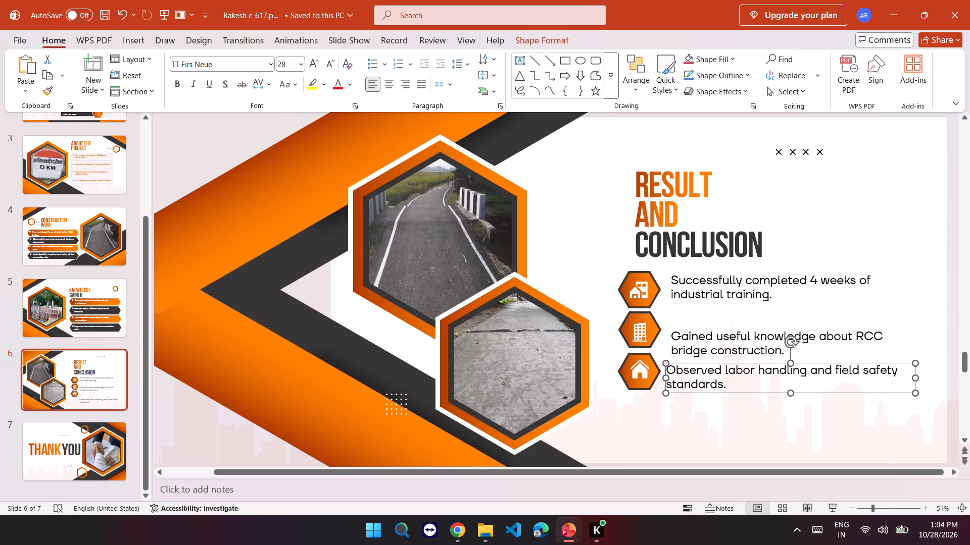
# Move the "Gained useful knowledge about RCC bridge construction." text up beside the office-building hexagon, aligned with the first description.
pyautogui.click(716, 343)
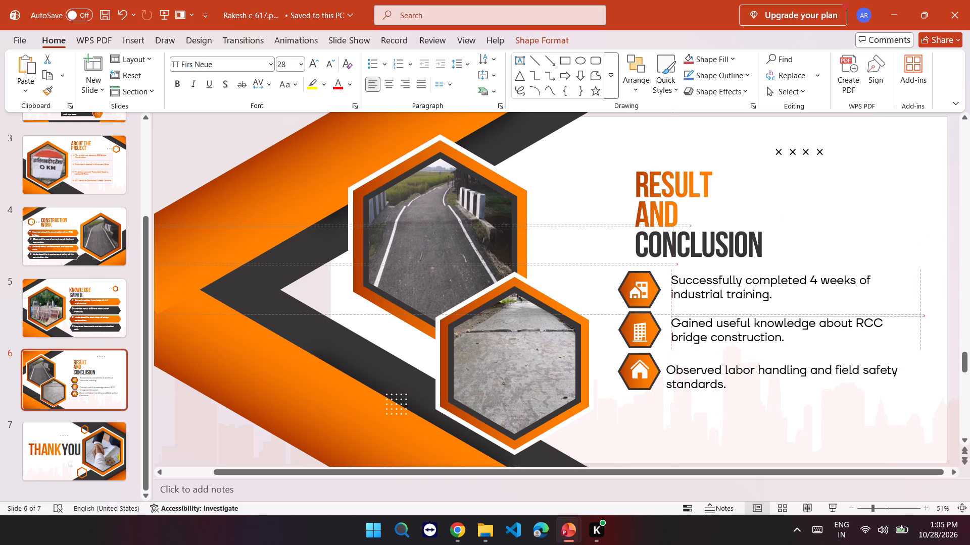
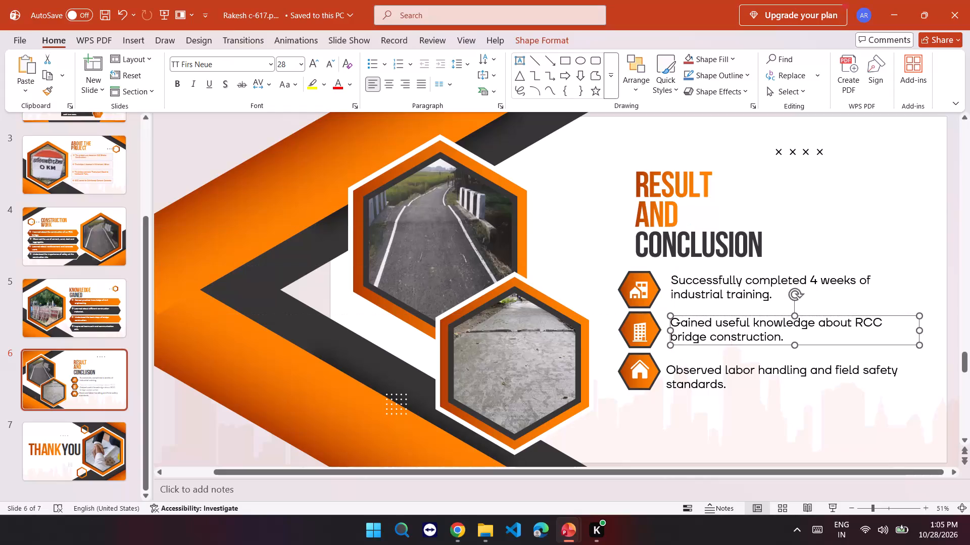
# Move the "Observed labor handling and field safety standards." text up beside the house hexagon.
pyautogui.click(711, 386)
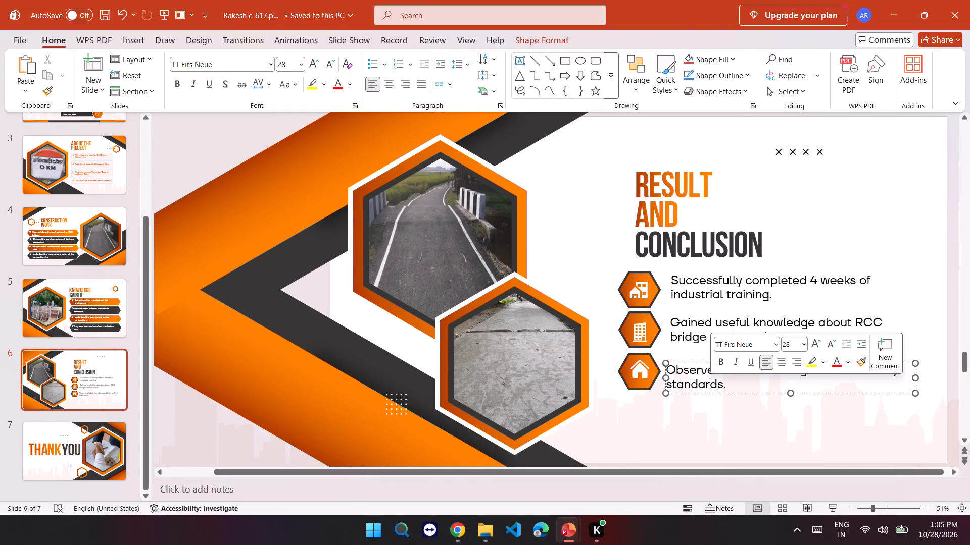
pyautogui.click(696, 364)
pyautogui.moveTo(696, 364); pyautogui.dragTo(704, 359)
# Replace the description beside the house hexagon with "Improved my practical and technical skills.", keeping the slide's text formatting.
pyautogui.click(709, 375)
pyautogui.moveTo(734, 380); pyautogui.dragTo(676, 363)
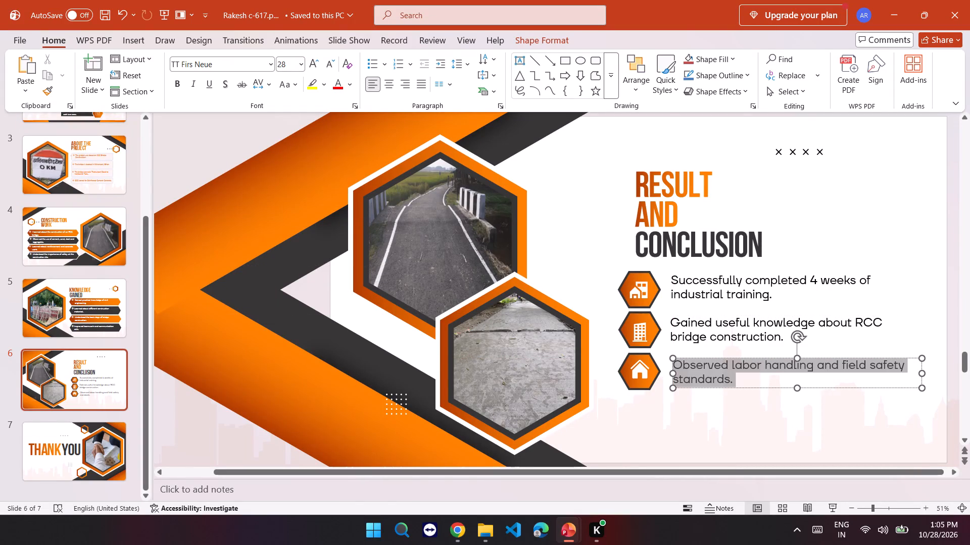
pyautogui.moveTo(676, 363); pyautogui.dragTo(674, 361)
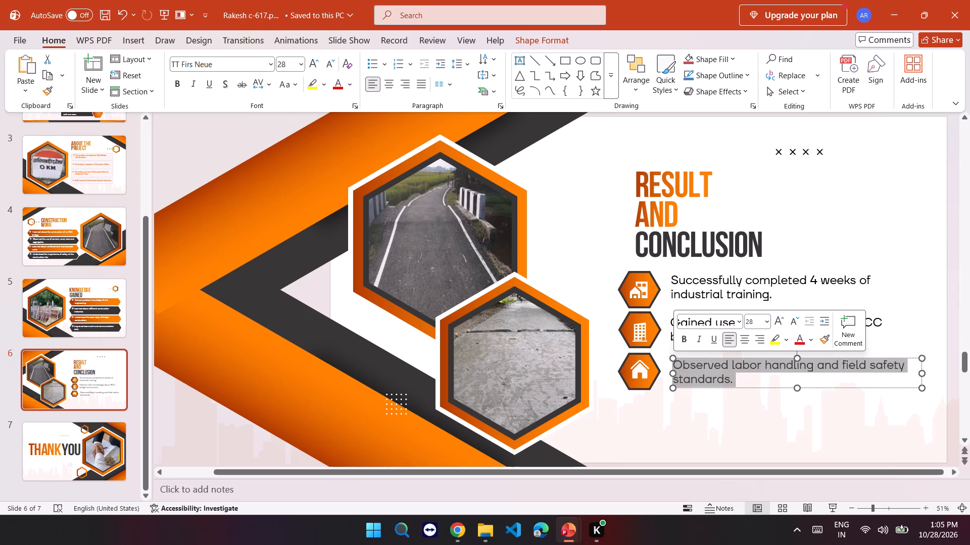
pyautogui.press('super+v')
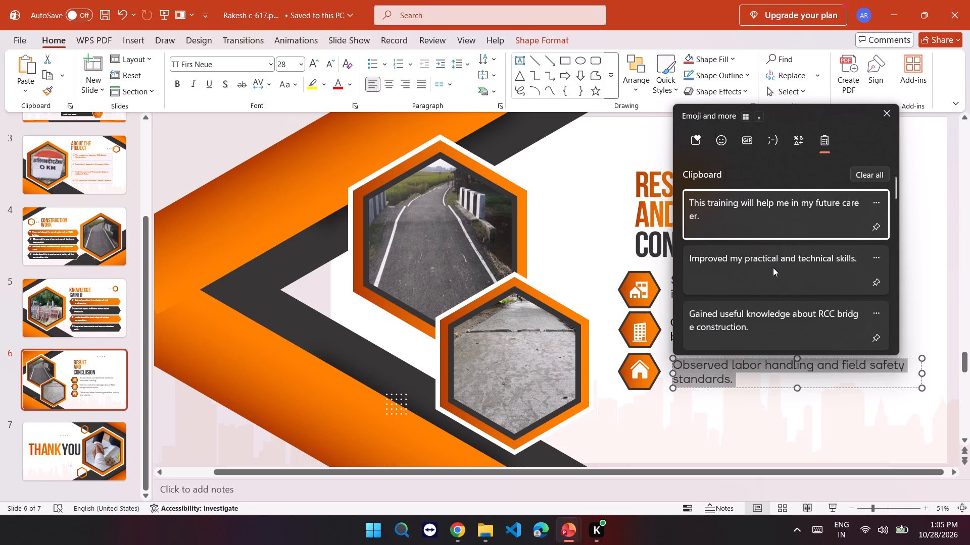
pyautogui.click(773, 264)
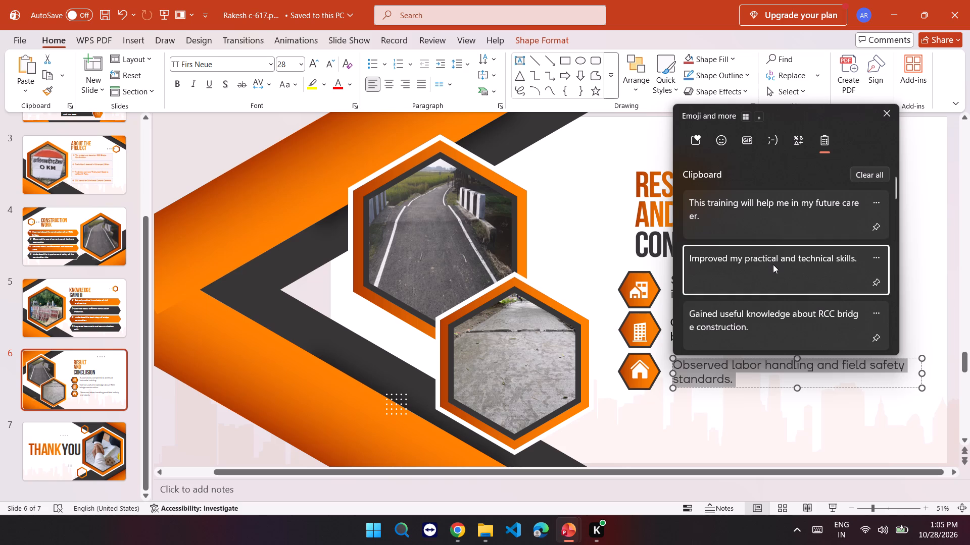
pyautogui.hotkey('ctrl', 'v')
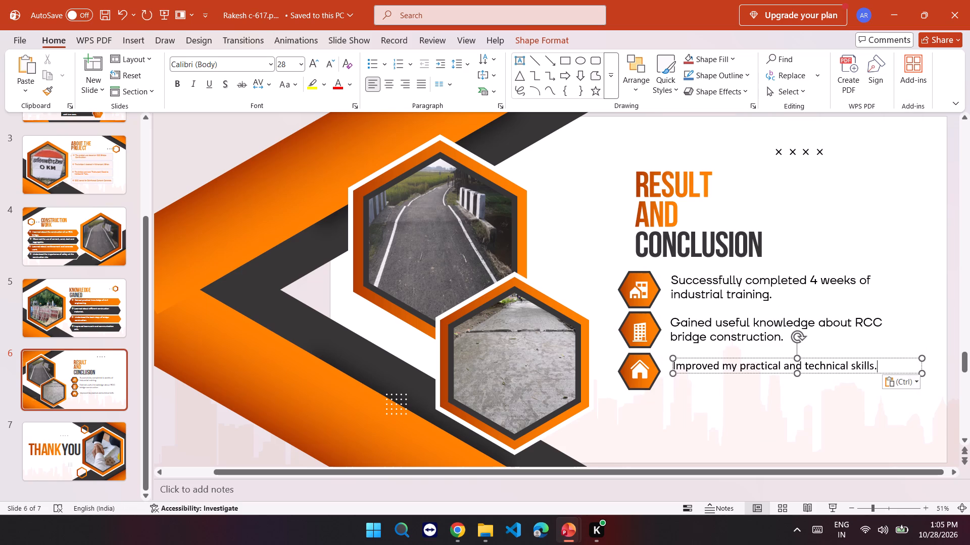
pyautogui.press('t')
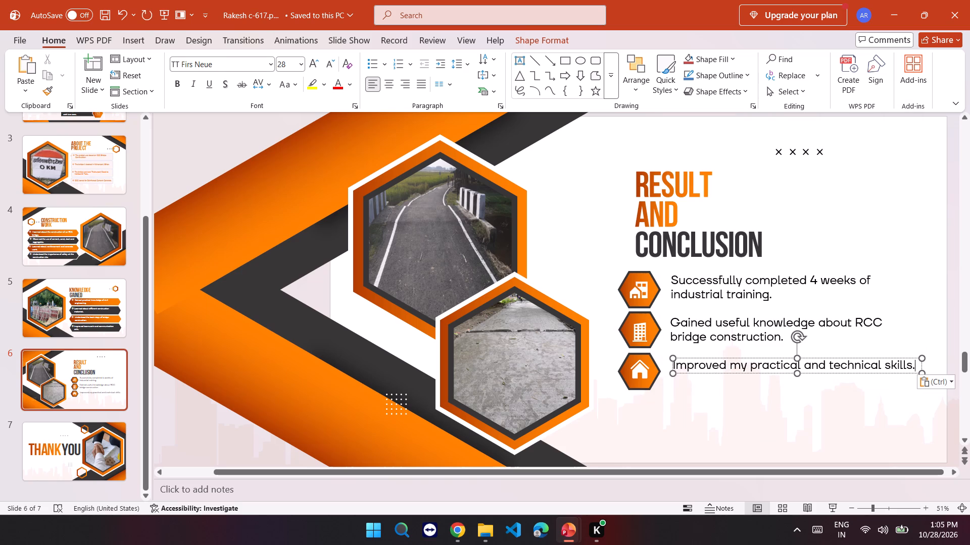
# Duplicate the first hexagon together with its building icon and align the copy directly below the house hexagon.
pyautogui.click(643, 287)
pyautogui.keyDown('ctrl'); pyautogui.click(631, 274); pyautogui.keyUp('ctrl')
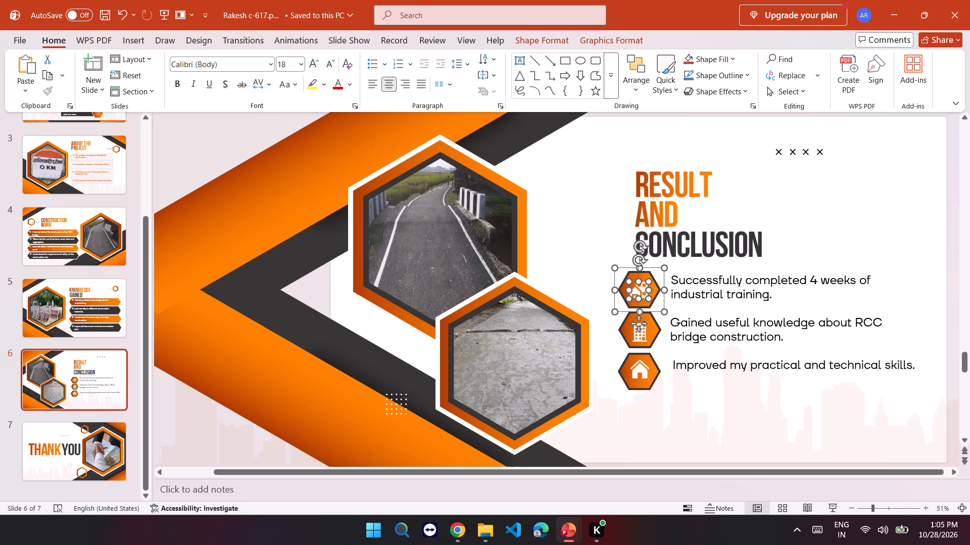
pyautogui.moveTo(631, 274); pyautogui.dragTo(632, 398, button='right')
pyautogui.moveTo(632, 398); pyautogui.dragTo(633, 396, button='right')
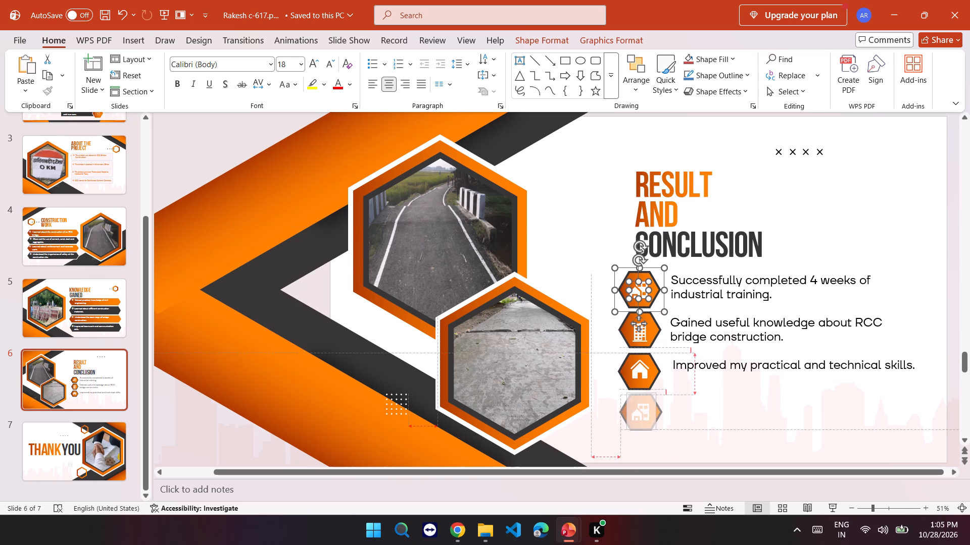
pyautogui.moveTo(633, 396); pyautogui.dragTo(633, 396, button='right')
pyautogui.click(668, 419)
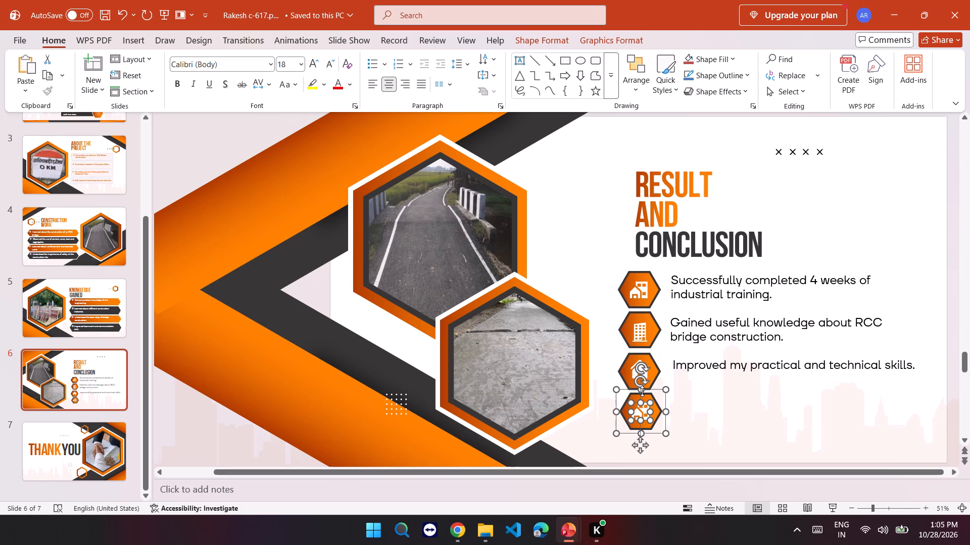
pyautogui.click(648, 390)
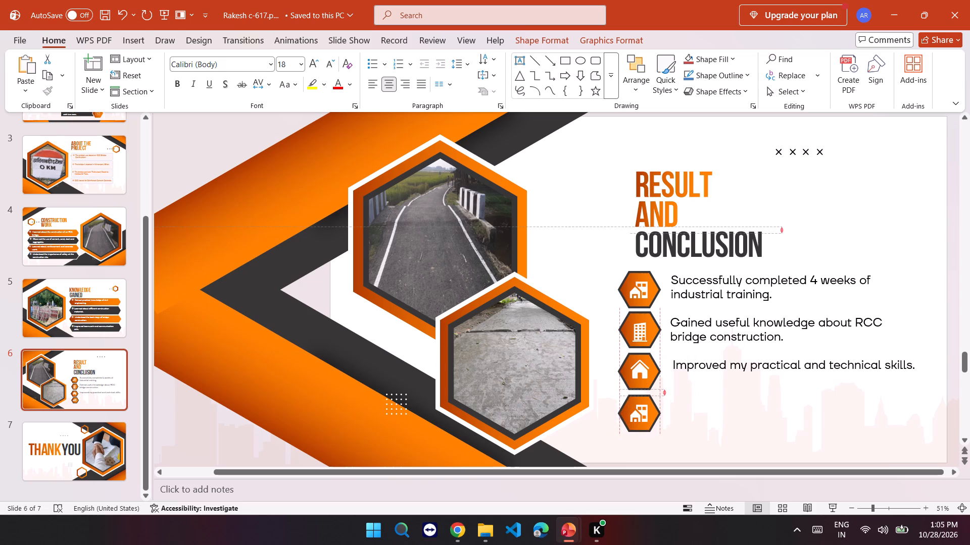
pyautogui.click(718, 410)
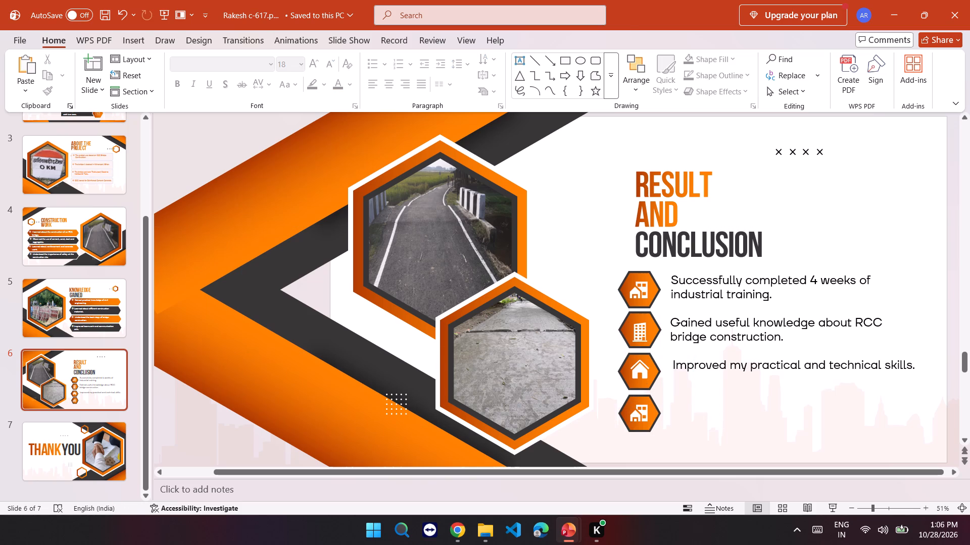
# Copy the "Improved my practical and technical skills." text box beside the fourth hexagon, aligned with the descriptions above.
pyautogui.click(693, 361)
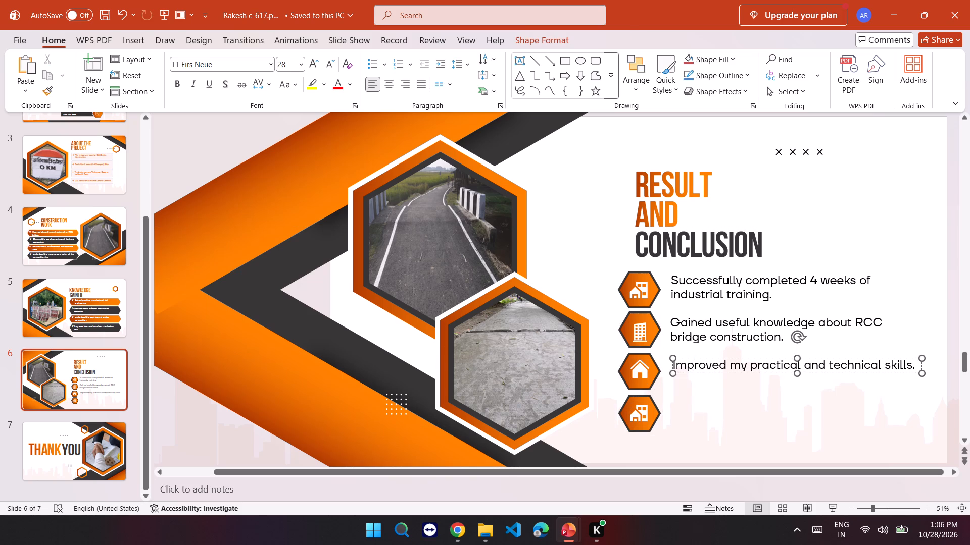
pyautogui.click(698, 358)
pyautogui.moveTo(698, 358); pyautogui.dragTo(696, 408, button='right')
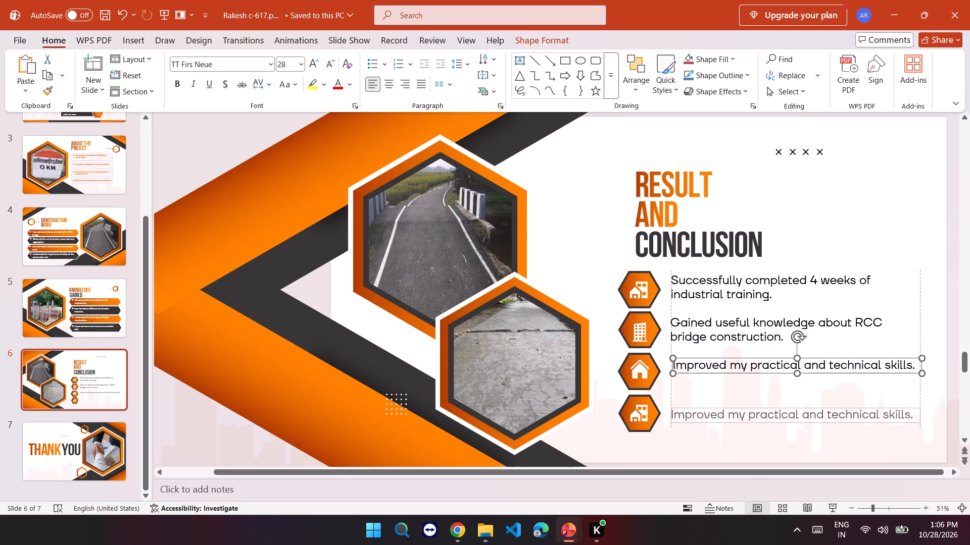
pyautogui.moveTo(696, 408); pyautogui.dragTo(696, 406, button='right')
pyautogui.click(707, 429)
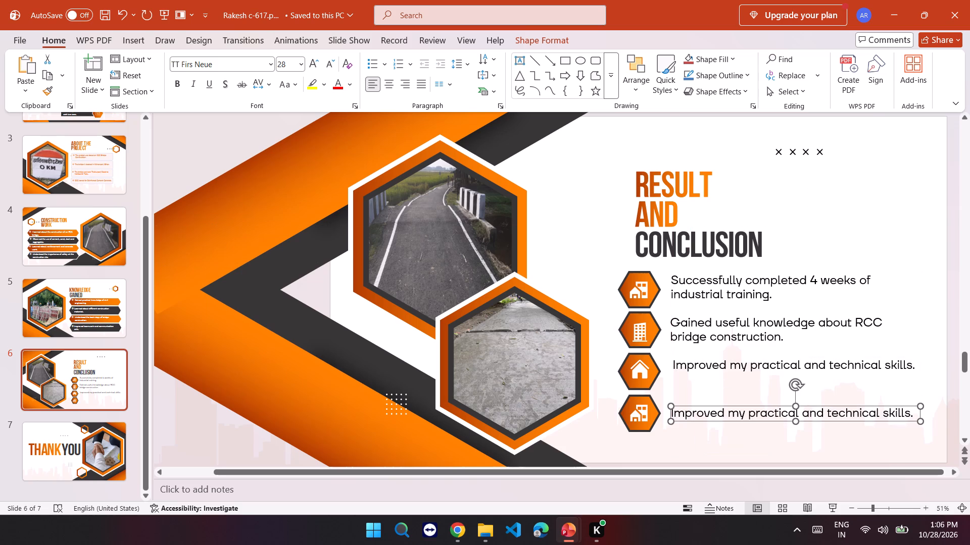
# Replace the fourth description with "This training will help me in my future career." in the slide's formatting and centre it beside its hexagon.
pyautogui.click(718, 416)
pyautogui.hotkey('ctrl', 'a')
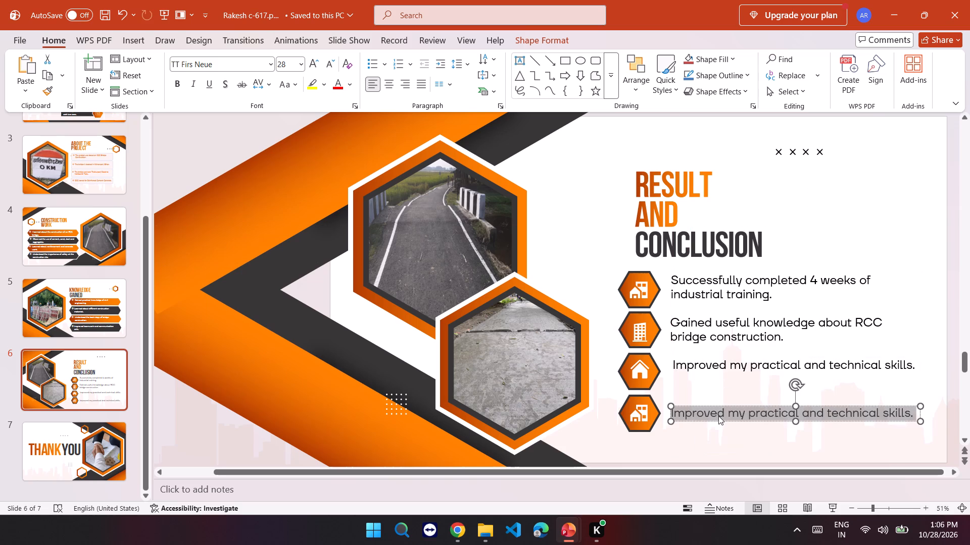
pyautogui.press('super+v')
pyautogui.click(727, 267)
pyautogui.hotkey('ctrl', 'v')
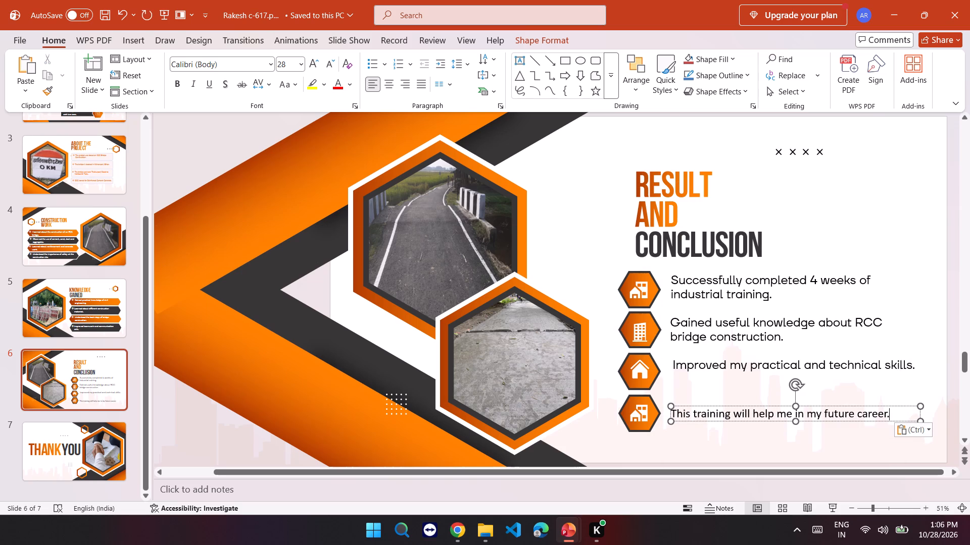
pyautogui.press('t')
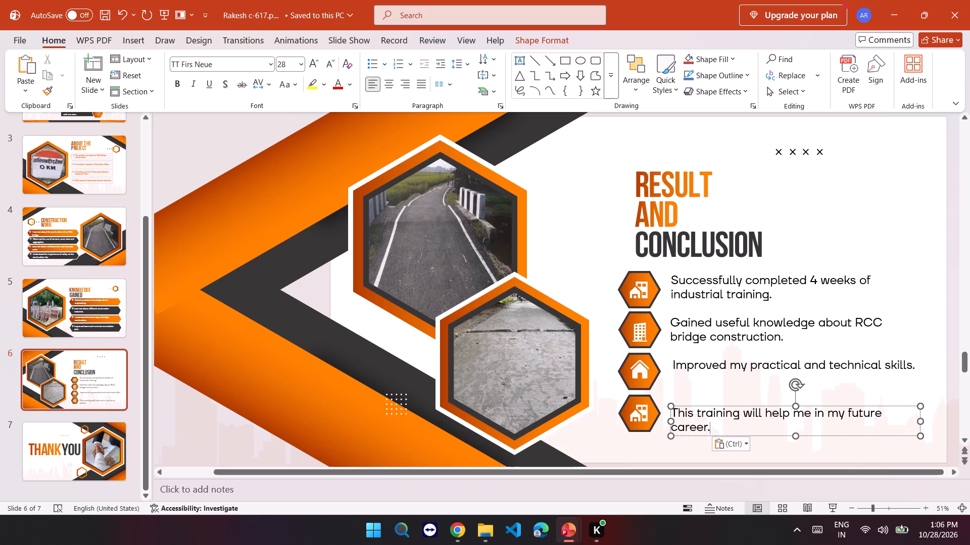
pyautogui.moveTo(722, 405); pyautogui.dragTo(722, 397)
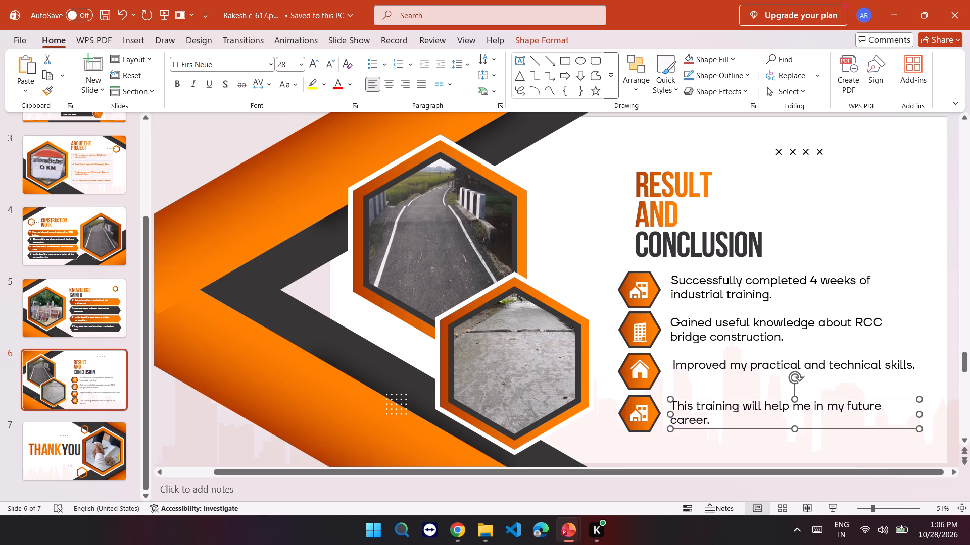
pyautogui.click(912, 326)
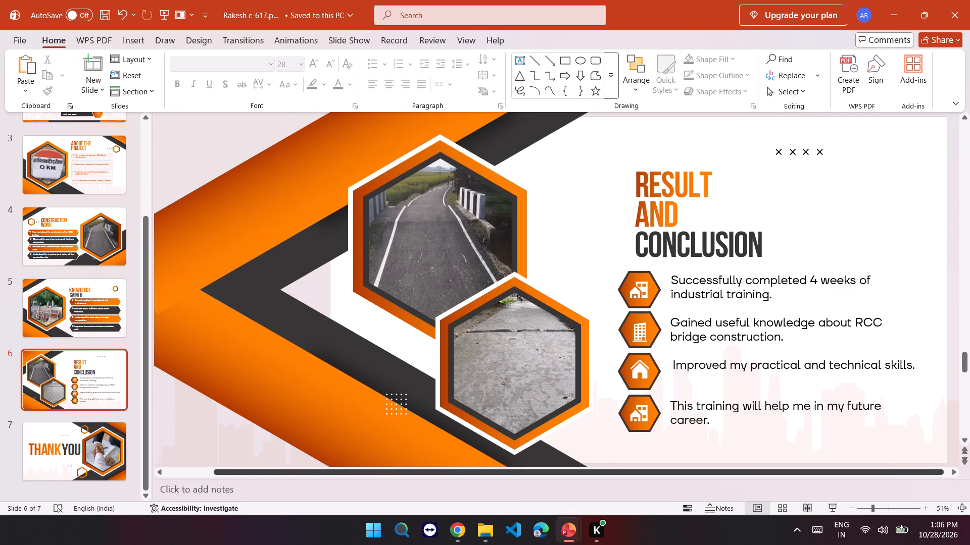
# Move the "Improved my practical and technical skills." text down to centre it beside the house hexagon, aligned with the other descriptions.
pyautogui.click(697, 367)
pyautogui.moveTo(699, 358); pyautogui.dragTo(699, 361)
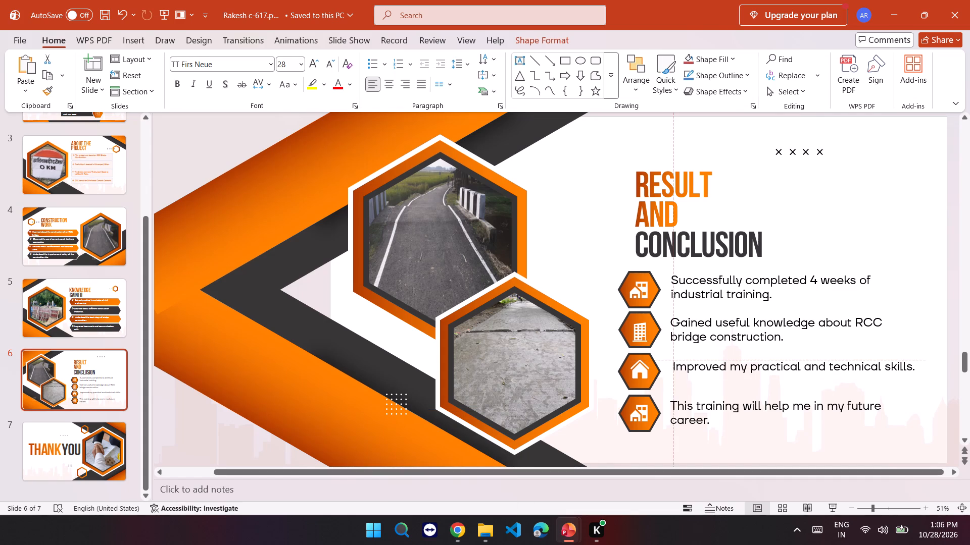
pyautogui.moveTo(699, 361); pyautogui.dragTo(696, 363)
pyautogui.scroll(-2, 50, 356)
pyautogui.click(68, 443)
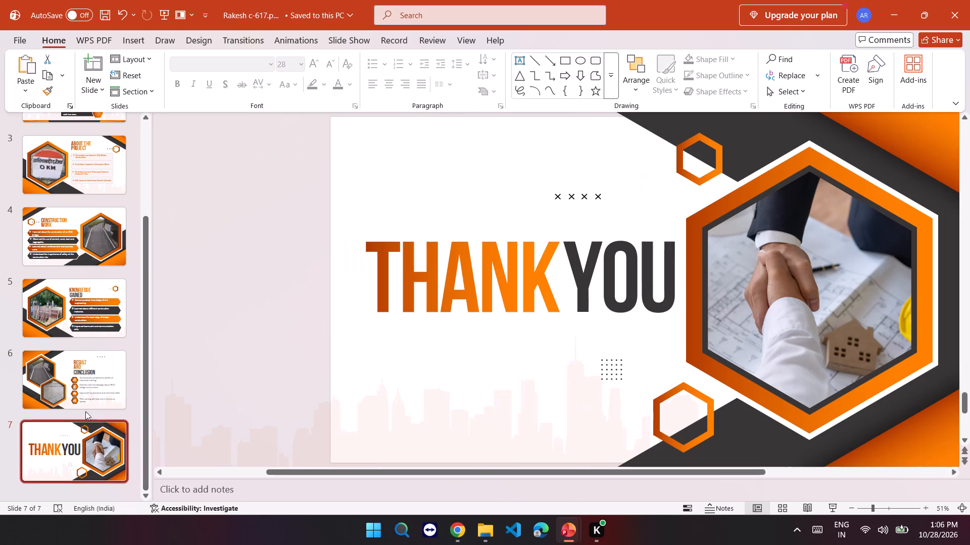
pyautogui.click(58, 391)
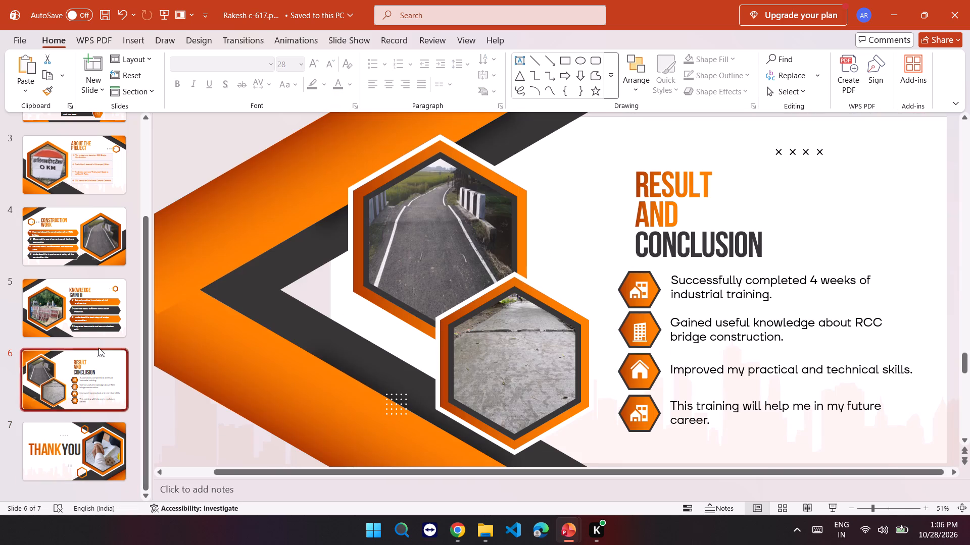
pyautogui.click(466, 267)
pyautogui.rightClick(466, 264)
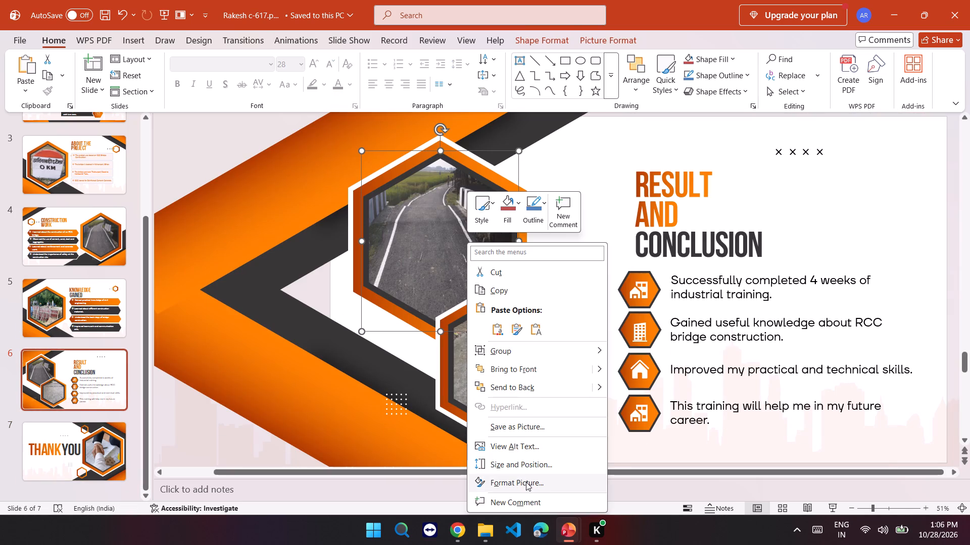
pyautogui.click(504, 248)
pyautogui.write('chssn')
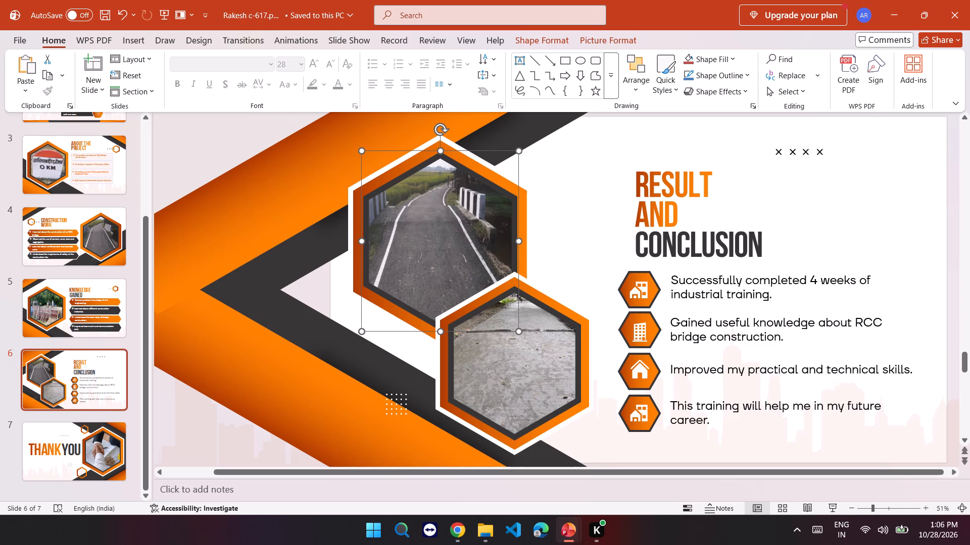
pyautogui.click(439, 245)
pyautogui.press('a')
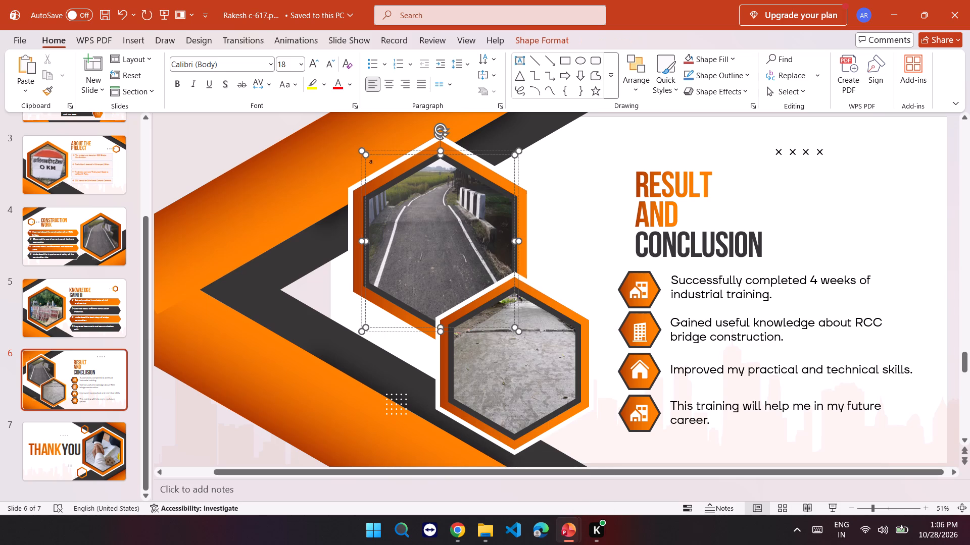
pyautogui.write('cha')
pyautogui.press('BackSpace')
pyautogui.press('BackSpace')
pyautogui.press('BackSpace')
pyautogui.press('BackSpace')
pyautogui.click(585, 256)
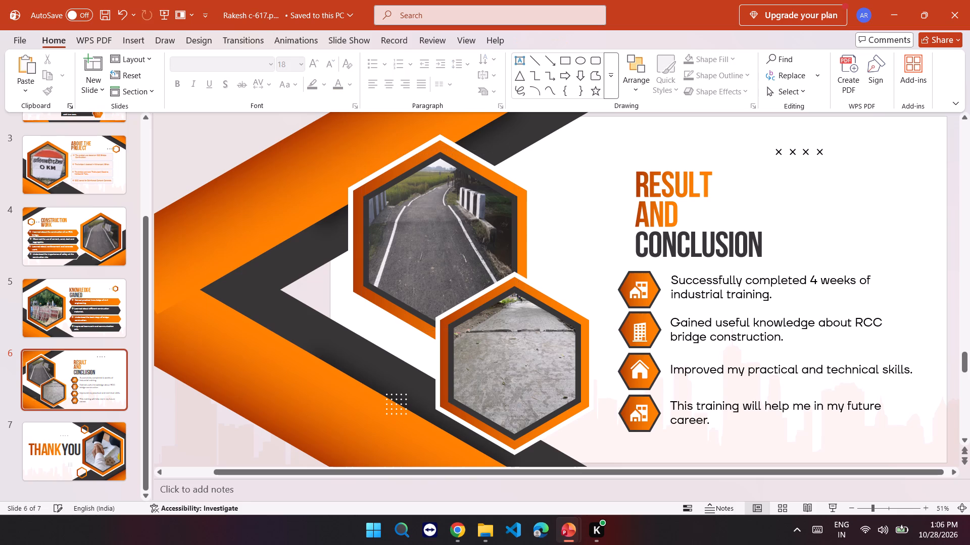
# Start changing the road photo in the upper large hexagon of the Result and Conclusion slide.
pyautogui.click(475, 209)
pyautogui.rightClick(455, 216)
pyautogui.click(502, 226)
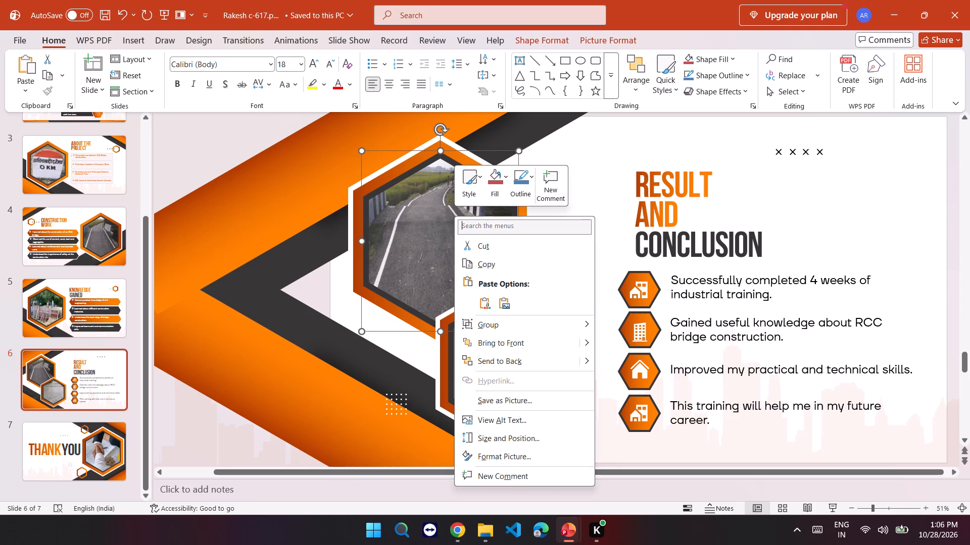
pyautogui.write('cha')
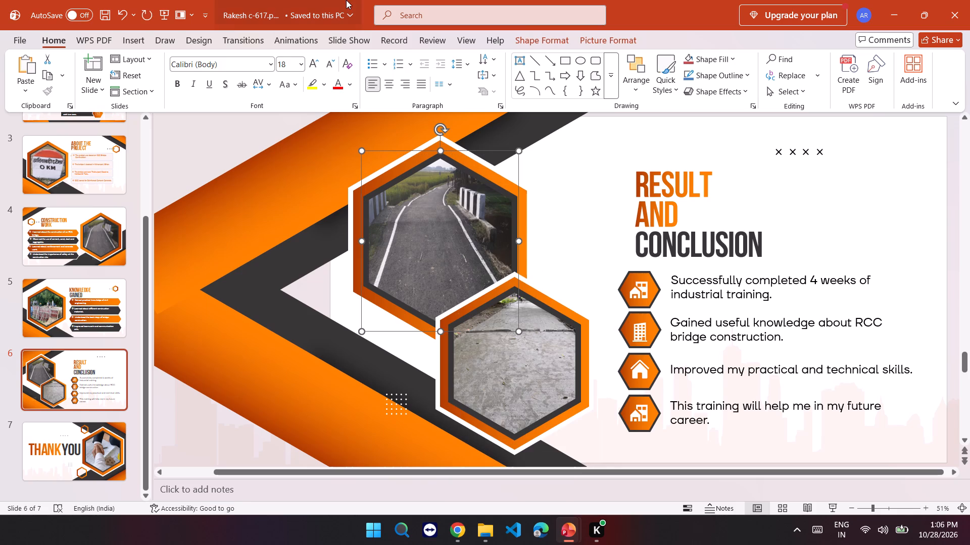
# Change the road photo in the slide's upper large hexagon, looking for a replacement picture file in the Downloads folder.
pyautogui.rightClick(453, 238)
pyautogui.click(498, 247)
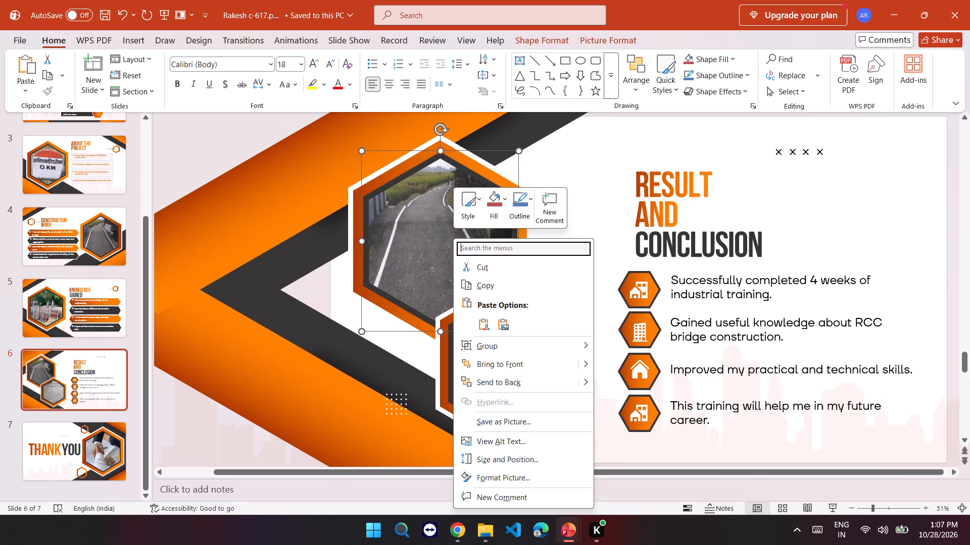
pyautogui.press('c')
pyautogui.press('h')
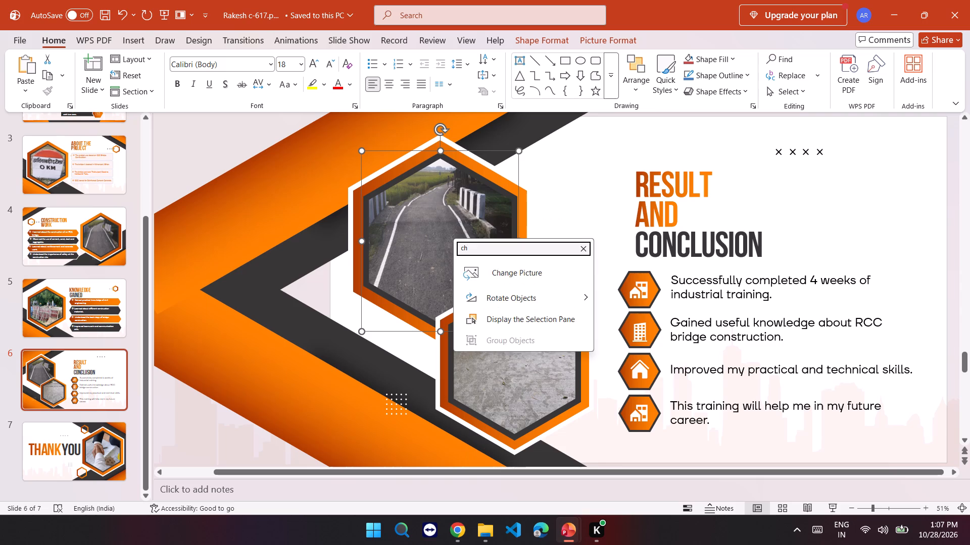
pyautogui.click(510, 274)
pyautogui.click(484, 227)
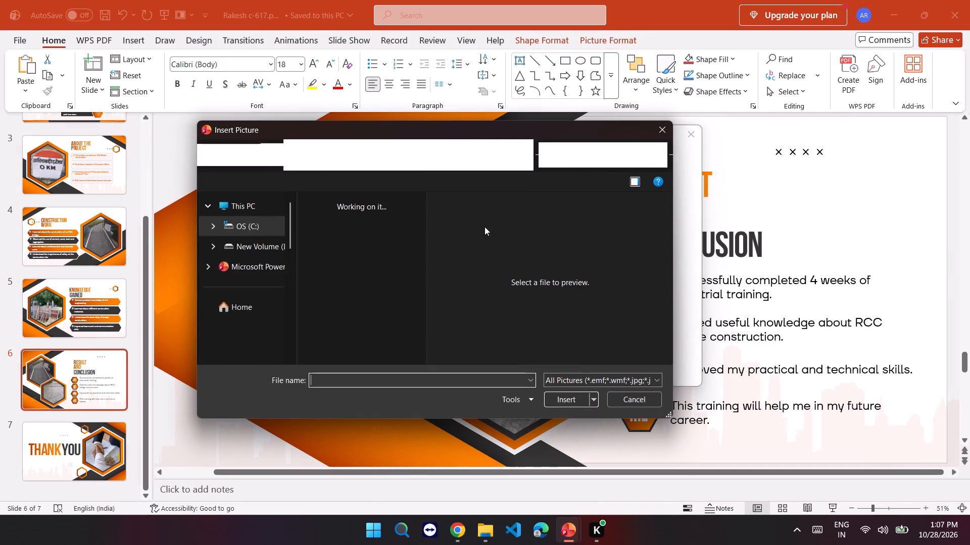
pyautogui.scroll(-16, 387, 257)
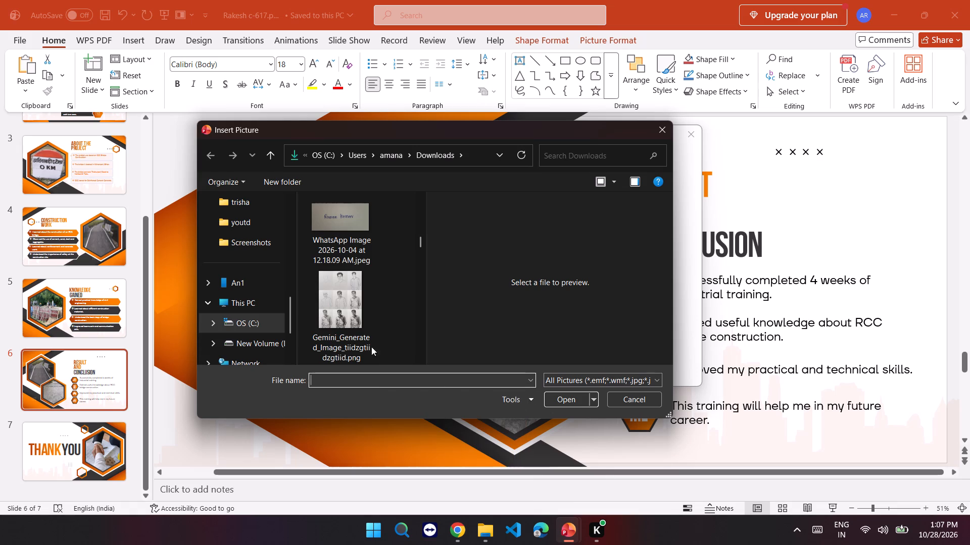
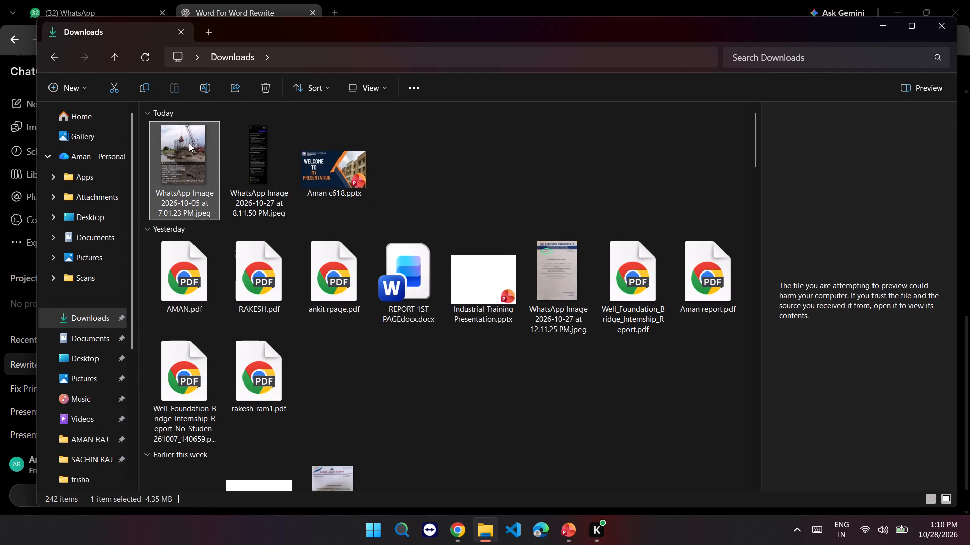
# Crop the crane photo from today's Downloads to 1200 x 1014, cutting off the Note cam lite caption area, and save over the original.
pyautogui.doubleClick(189, 142)
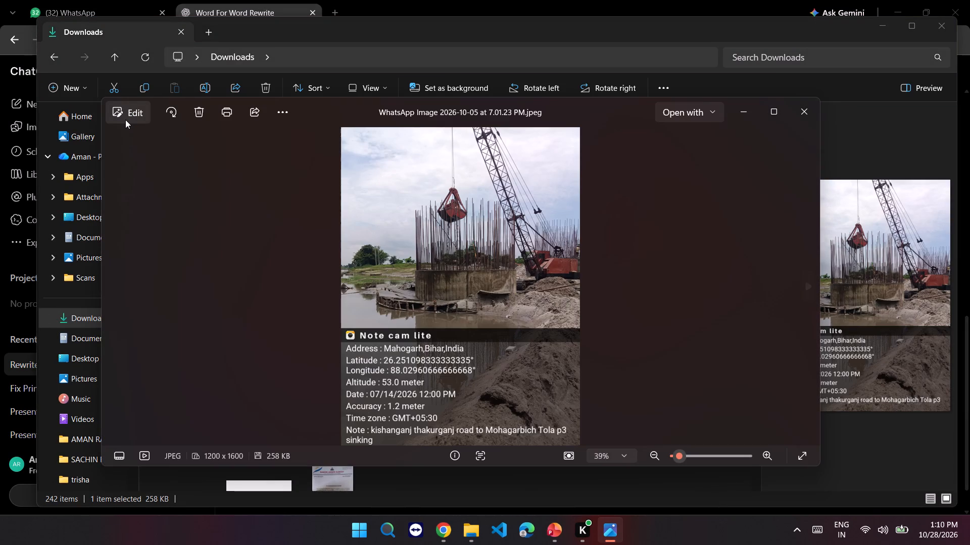
pyautogui.click(124, 116)
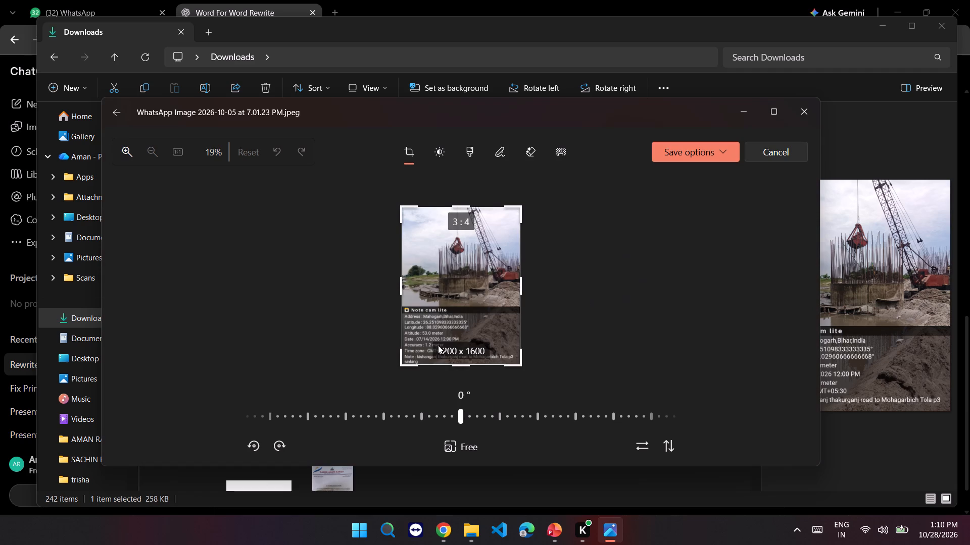
pyautogui.moveTo(461, 364); pyautogui.dragTo(461, 328)
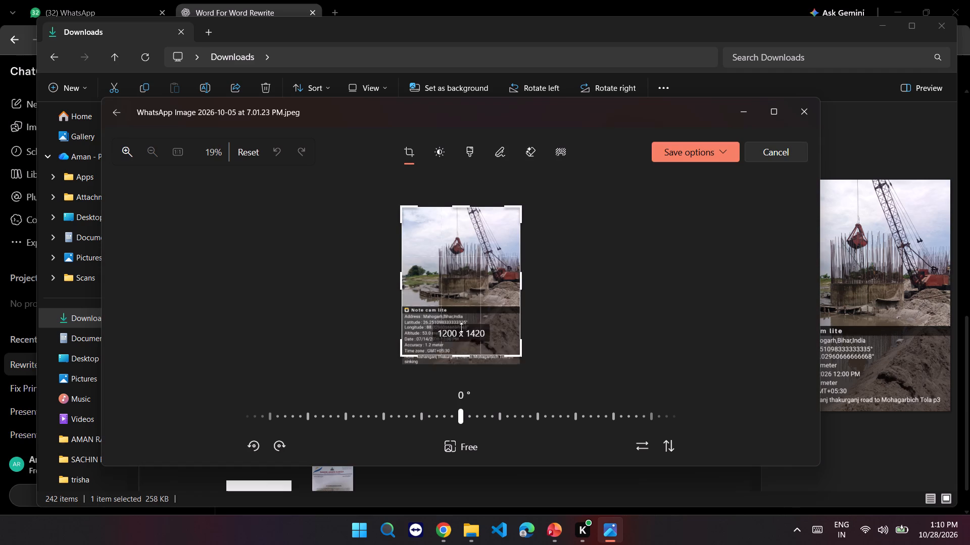
pyautogui.moveTo(461, 328); pyautogui.dragTo(463, 307)
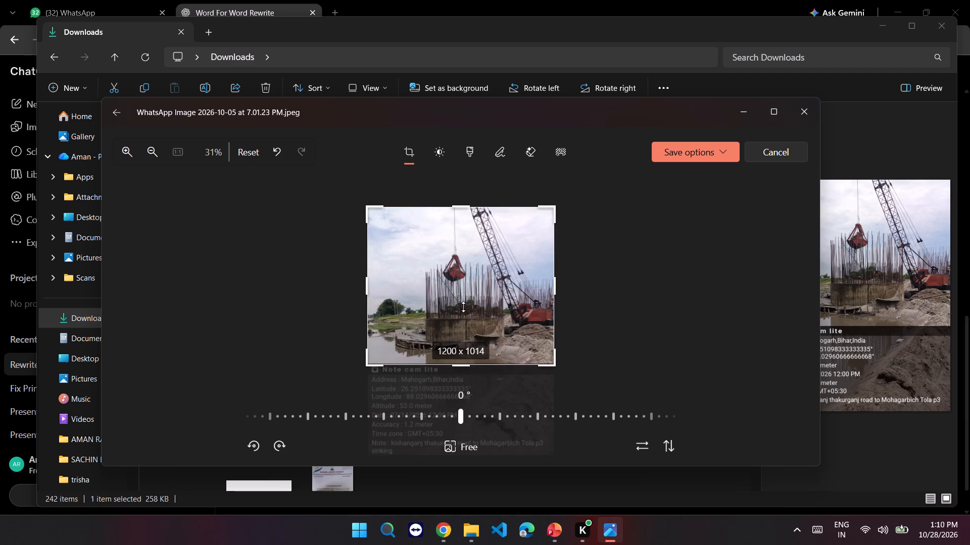
pyautogui.click(725, 148)
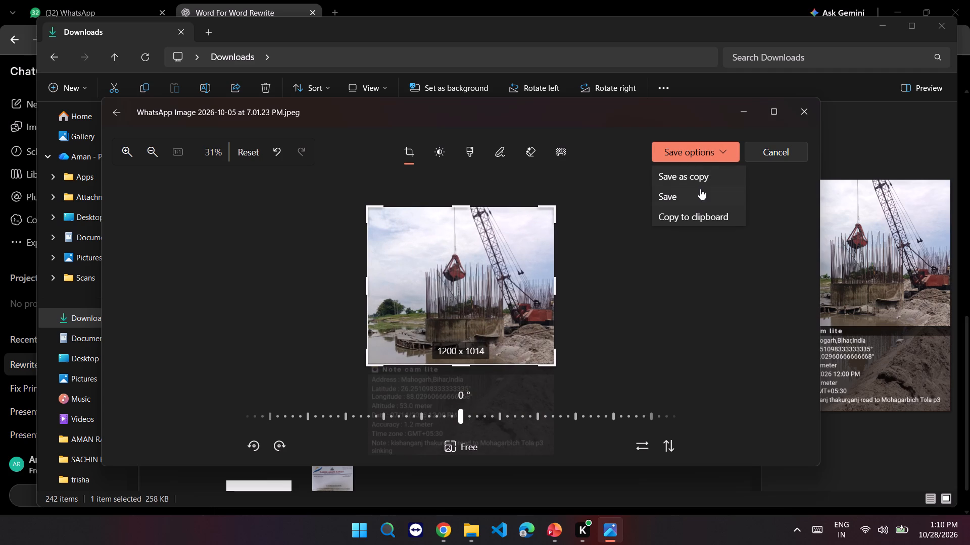
pyautogui.click(698, 194)
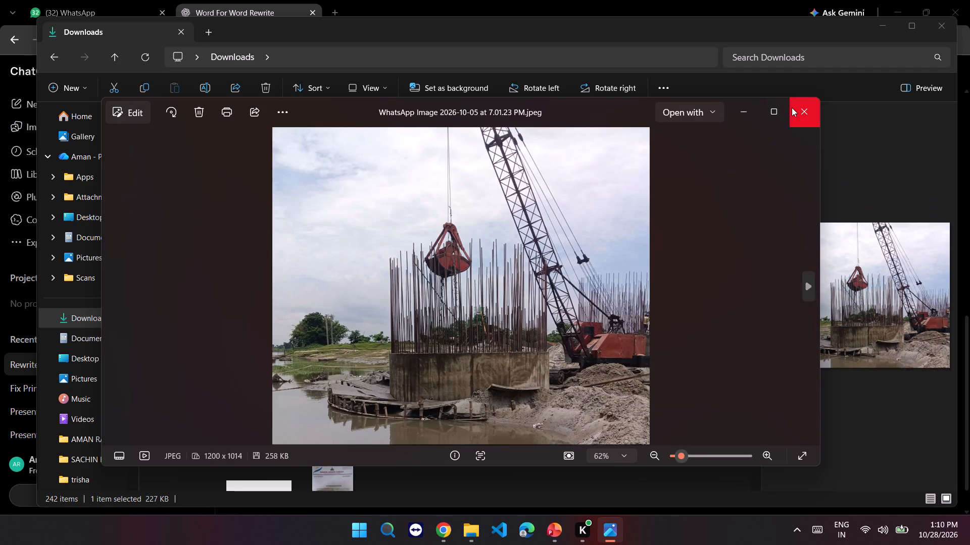
pyautogui.click(792, 109)
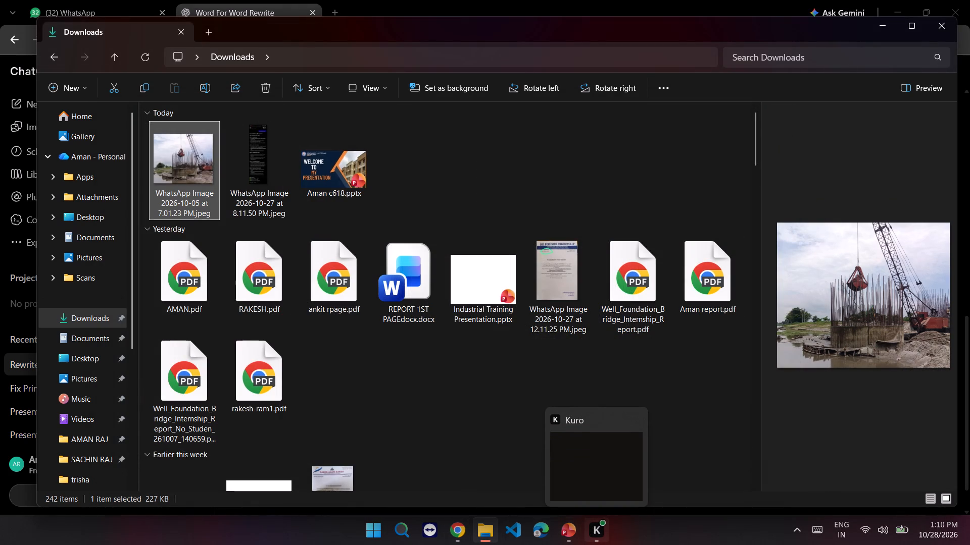
# Back in the Rakesh c-617 presentation in PowerPoint, replace the upper large hexagon's road photo with the cropped crane photo from Downloads.
pyautogui.click(573, 538)
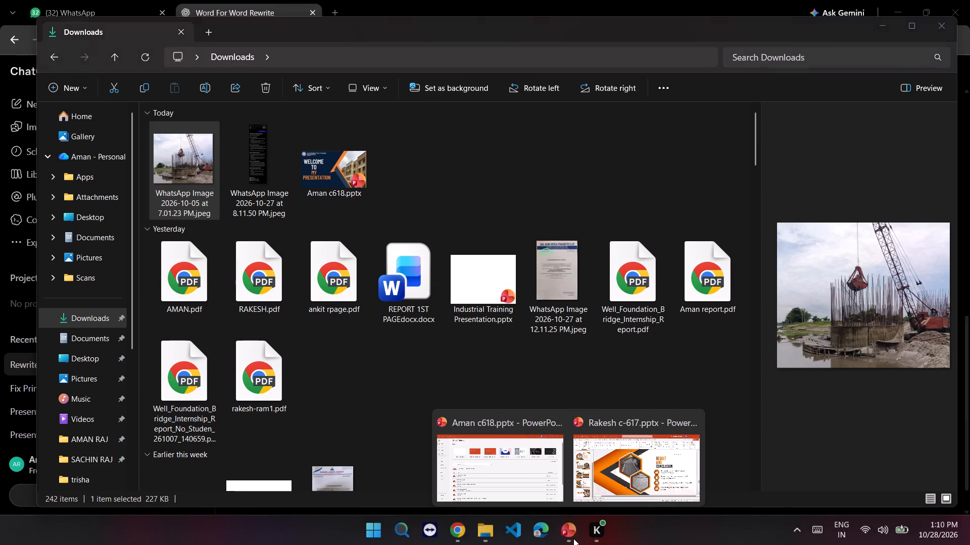
pyautogui.click(624, 468)
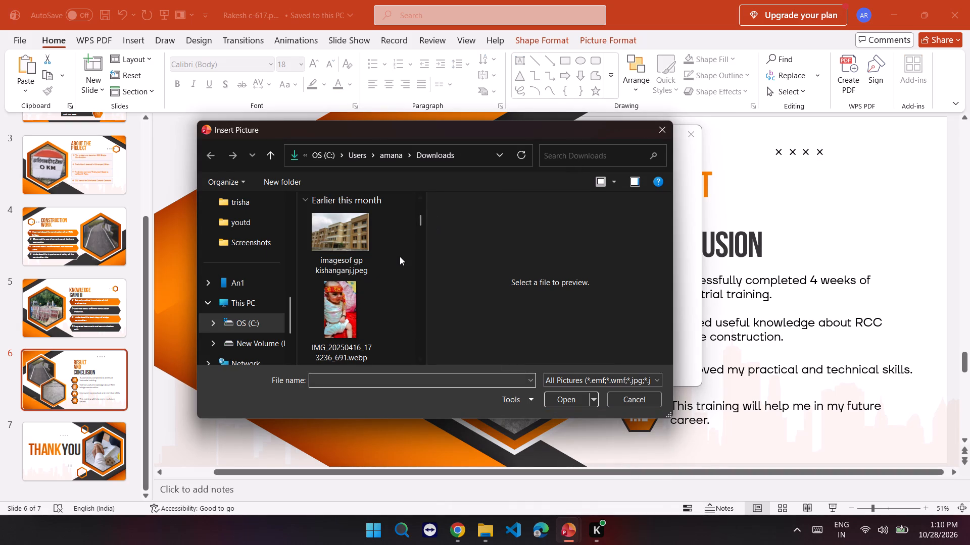
pyautogui.scroll(12, 398, 256)
pyautogui.doubleClick(345, 239)
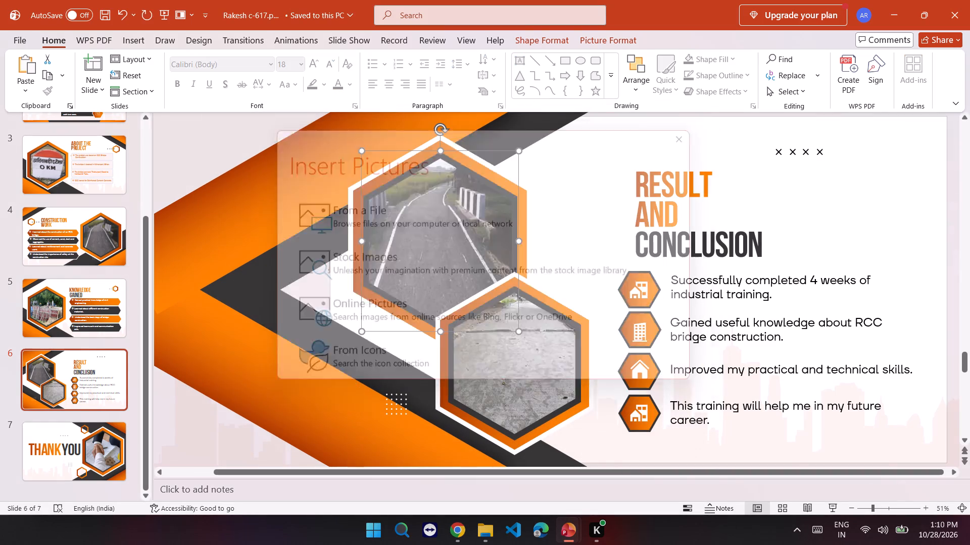
pyautogui.click(520, 380)
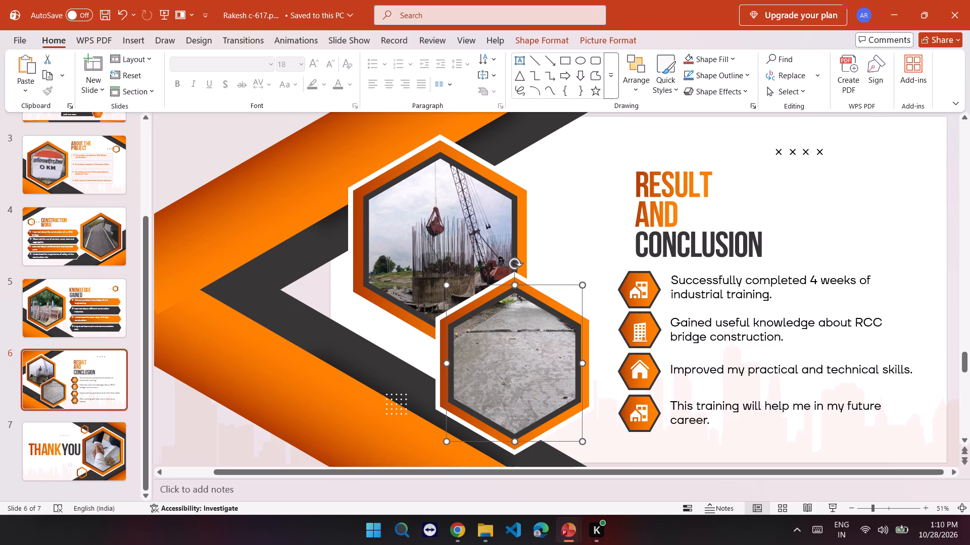
# Go back to slide 3, "About the Project", to review its picture and text.
pyautogui.scroll(5, 65, 243)
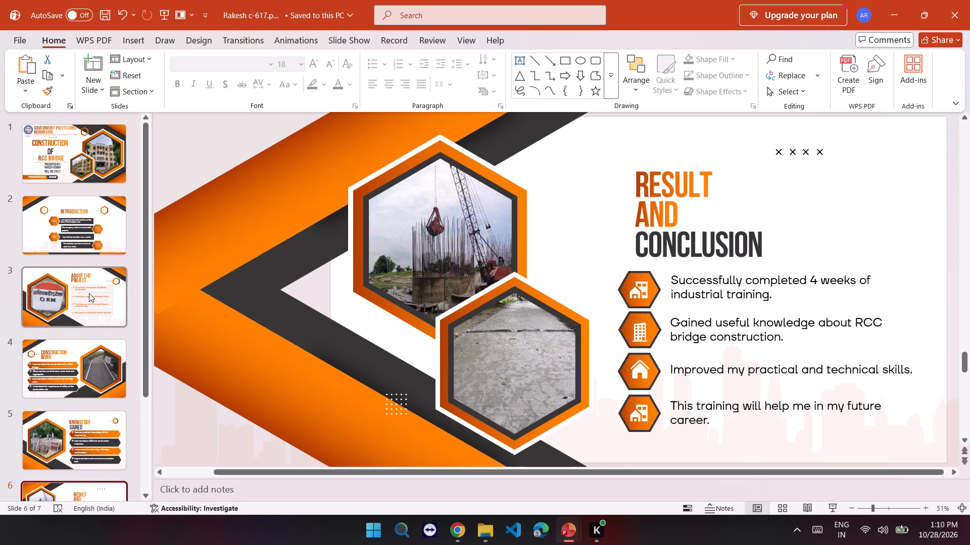
pyautogui.click(89, 293)
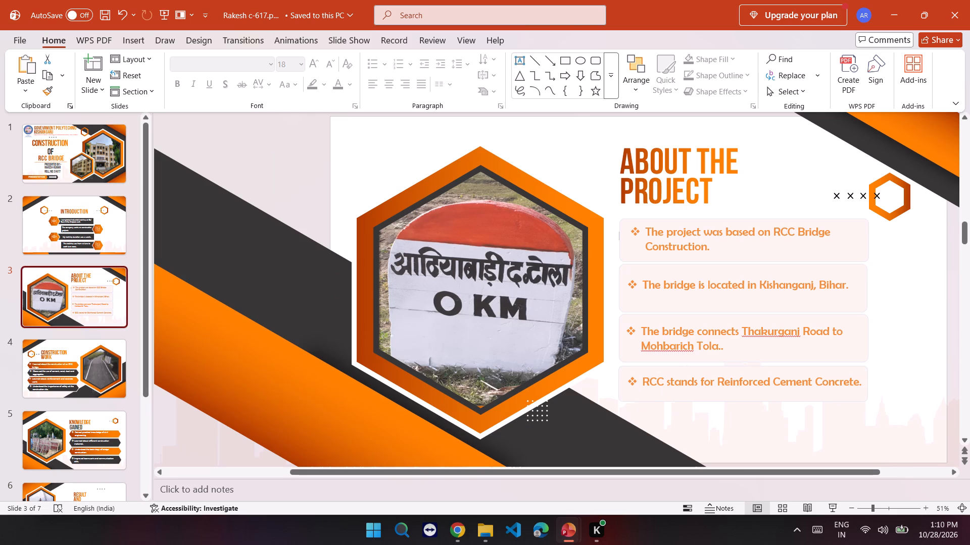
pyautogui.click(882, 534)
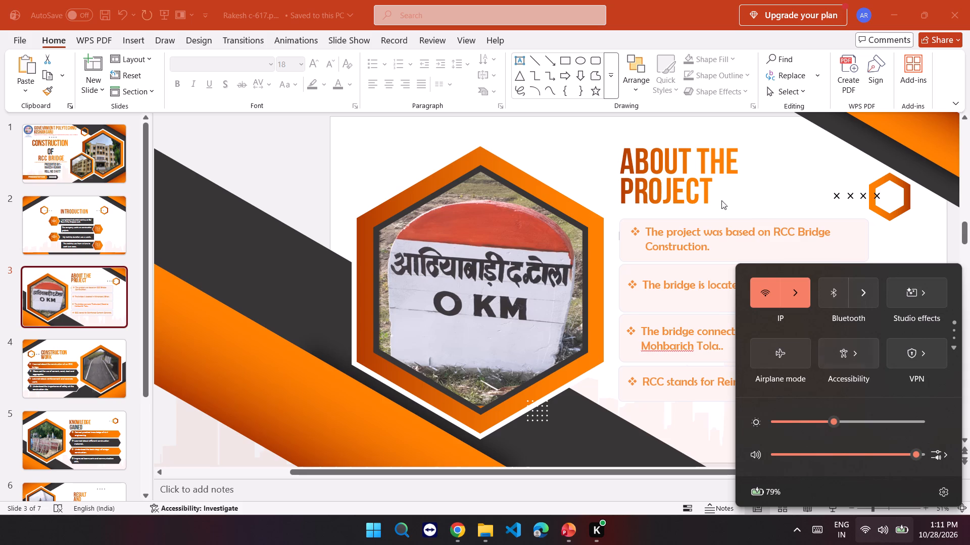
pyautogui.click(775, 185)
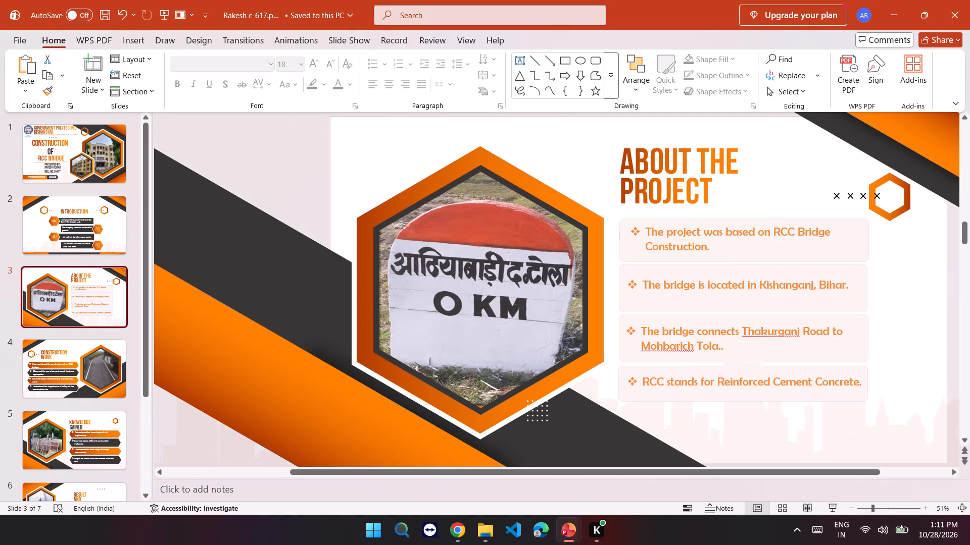
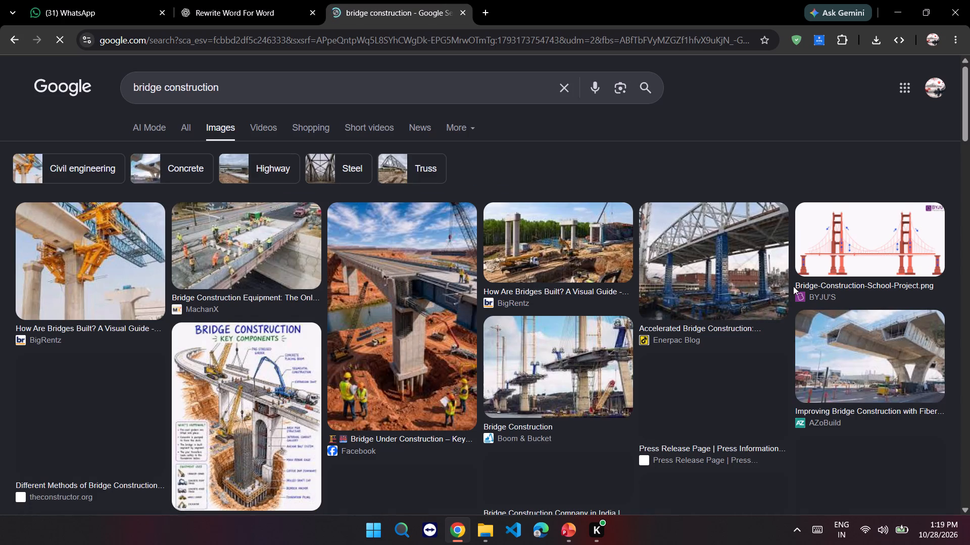
# Look through the bridge construction image results for a photo suitable for the presentation.
pyautogui.scroll(-4, 793, 286)
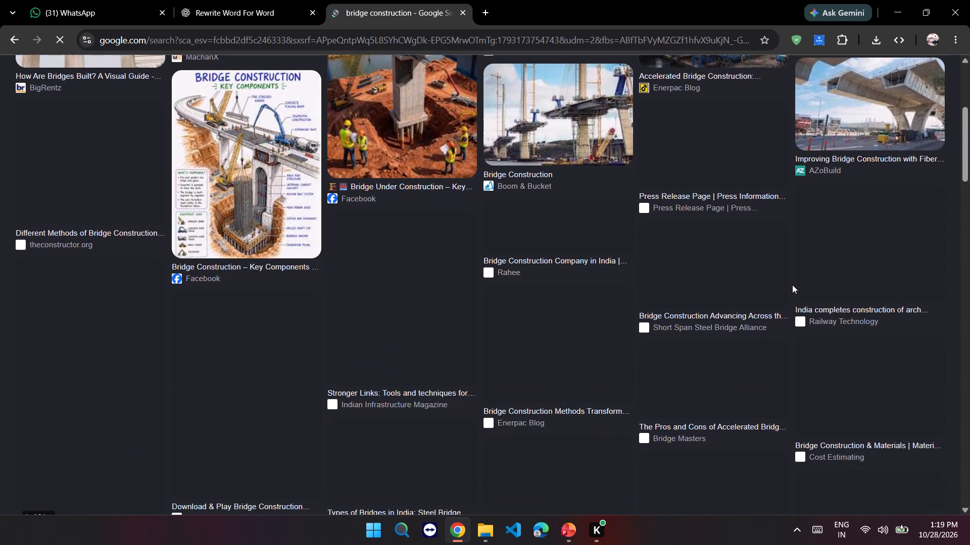
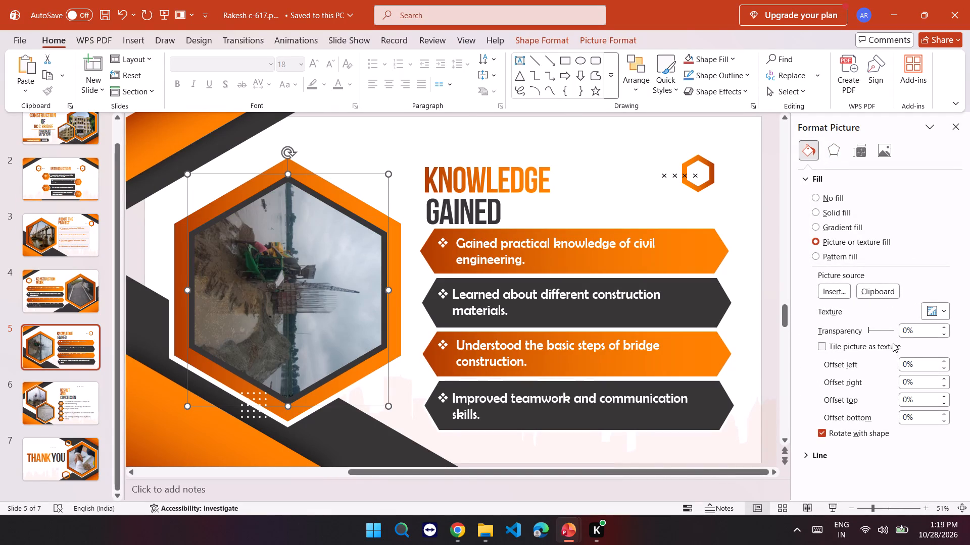
# Turn off Rotate with shape for the Knowledge Gained slide's hexagon photo and rotate it counterclockwise to the next hexagon alignment.
pyautogui.scroll(-2, 893, 335)
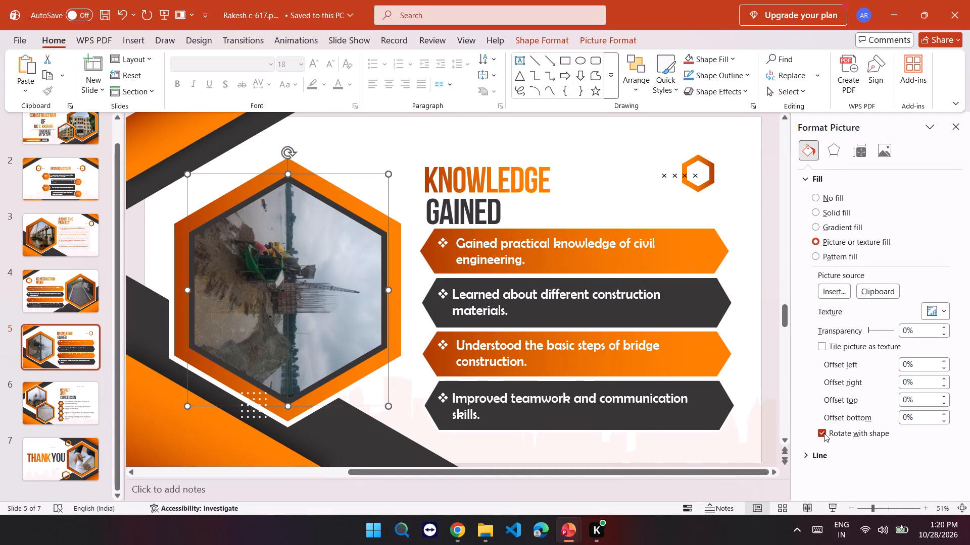
pyautogui.click(824, 433)
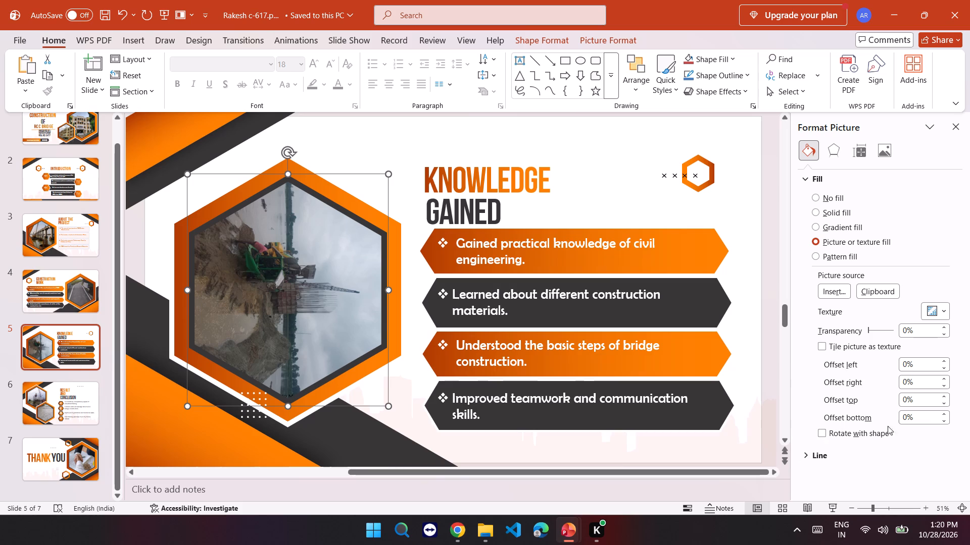
pyautogui.click(944, 376)
pyautogui.click(943, 386)
pyautogui.moveTo(290, 152); pyautogui.dragTo(137, 216)
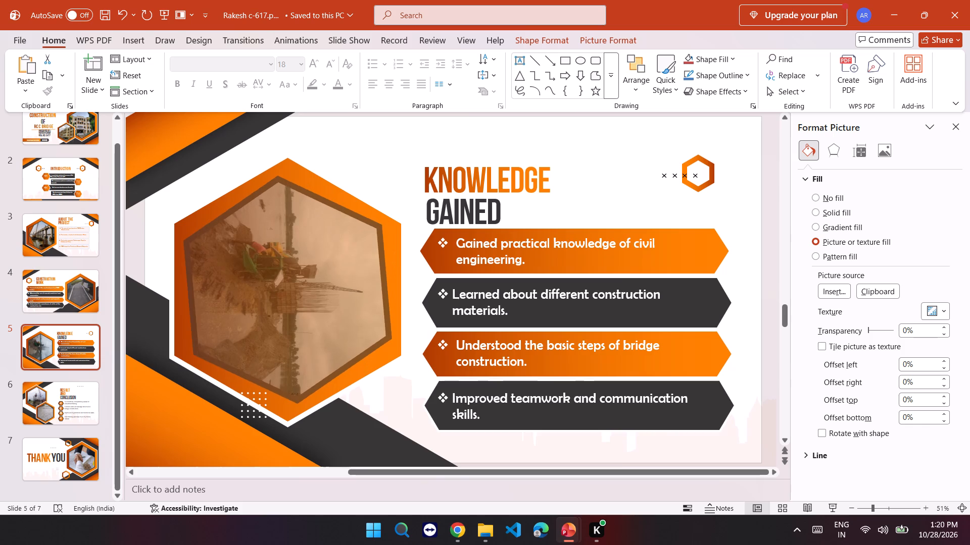
pyautogui.moveTo(137, 216); pyautogui.dragTo(132, 194)
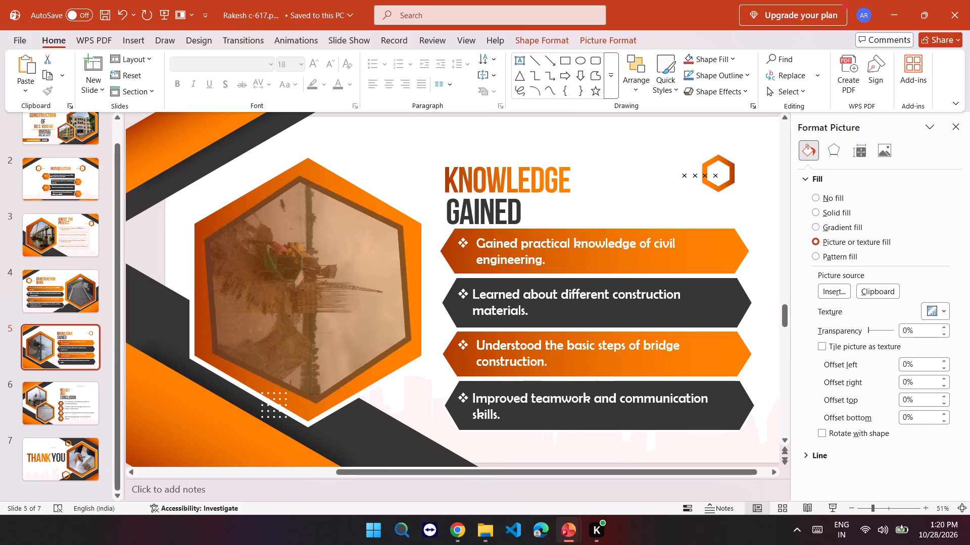
pyautogui.moveTo(132, 194); pyautogui.dragTo(145, 190)
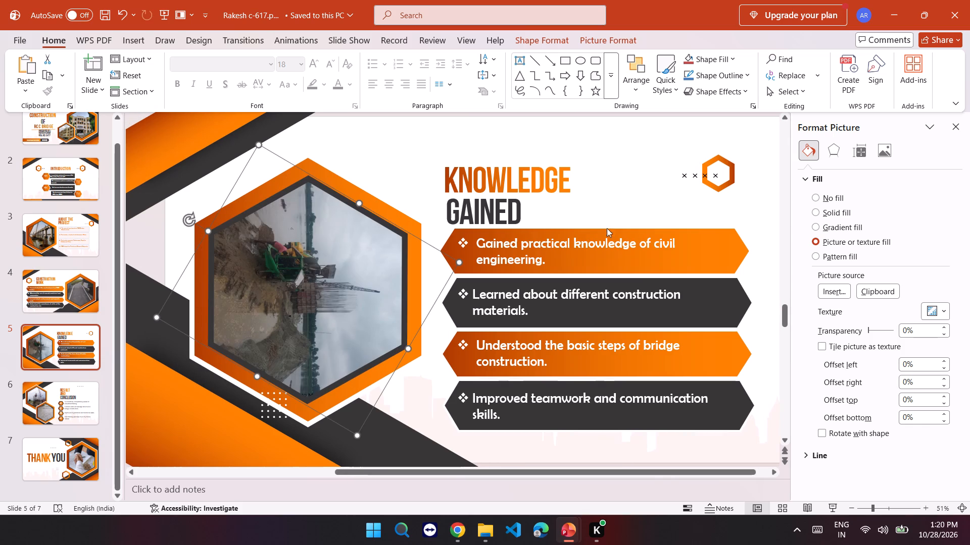
# Turn Rotate with shape back on and rotate the hexagon photo further counterclockwise to the following alignment with its orange frame.
pyautogui.click(825, 434)
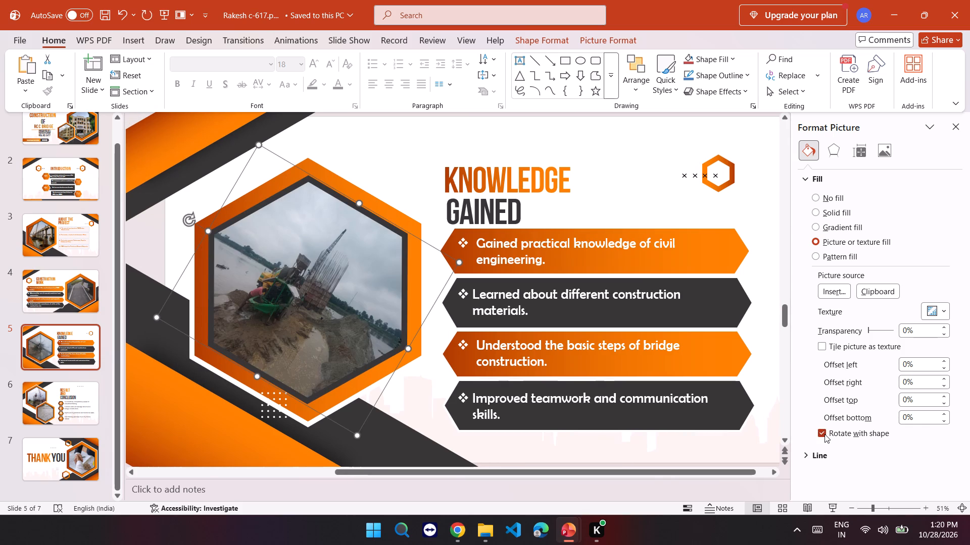
pyautogui.moveTo(186, 216); pyautogui.dragTo(180, 219)
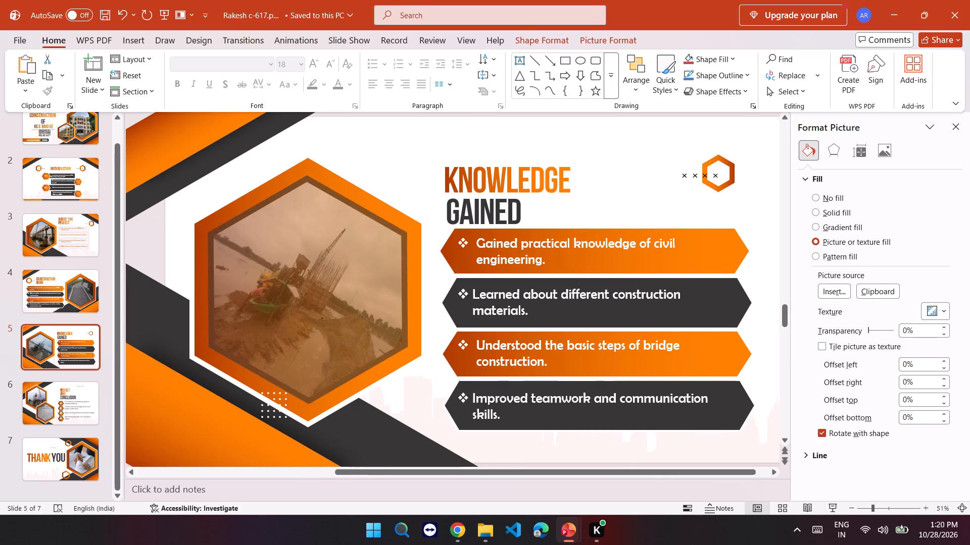
pyautogui.moveTo(180, 219); pyautogui.dragTo(151, 261)
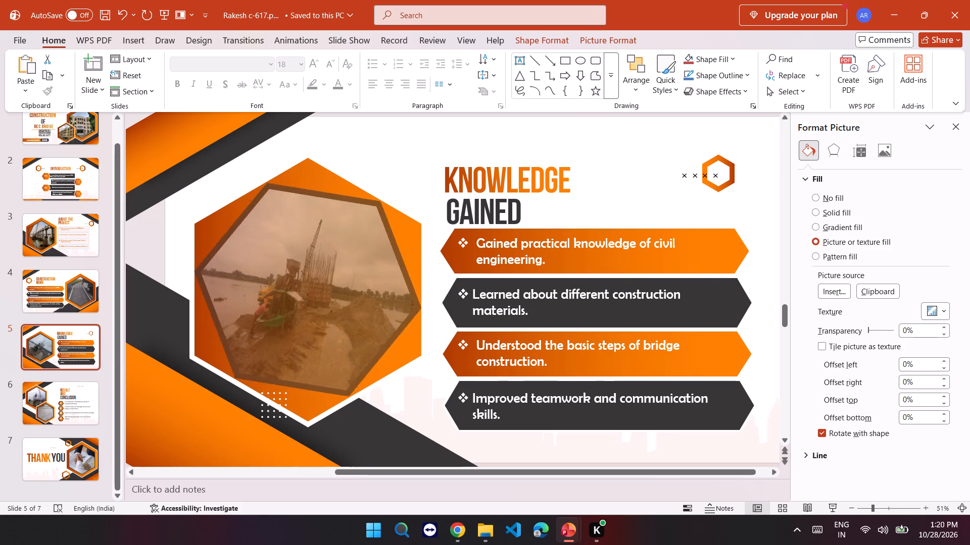
pyautogui.moveTo(151, 261); pyautogui.dragTo(144, 301)
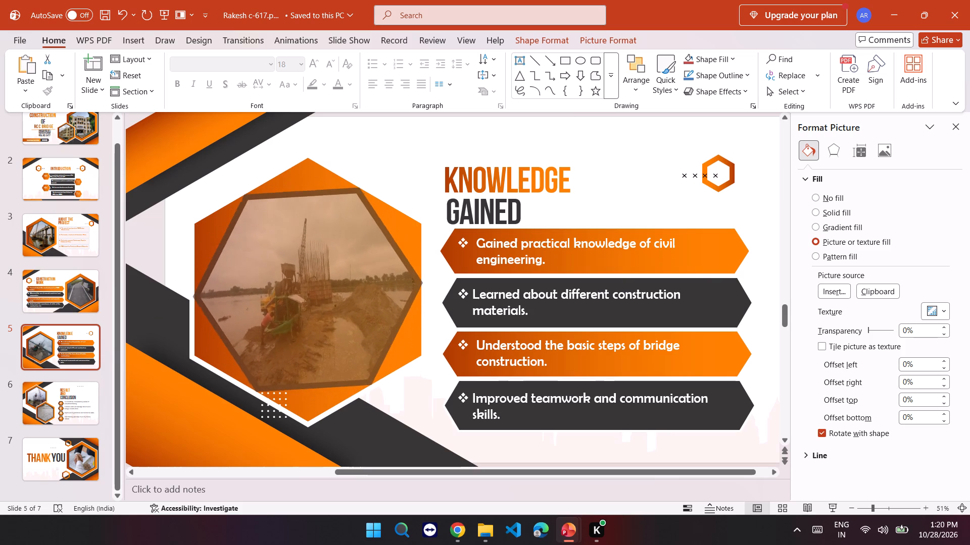
pyautogui.moveTo(144, 301); pyautogui.dragTo(173, 365)
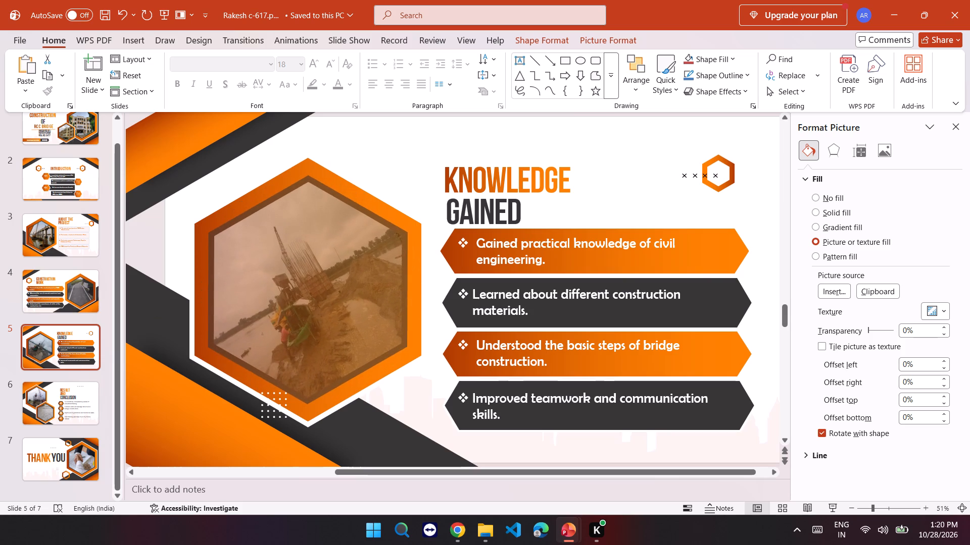
pyautogui.moveTo(173, 365); pyautogui.dragTo(172, 365)
# Fine-tune the rotation of the Knowledge Gained hexagon photo so its edges line up with the orange frame.
pyautogui.click(336, 312)
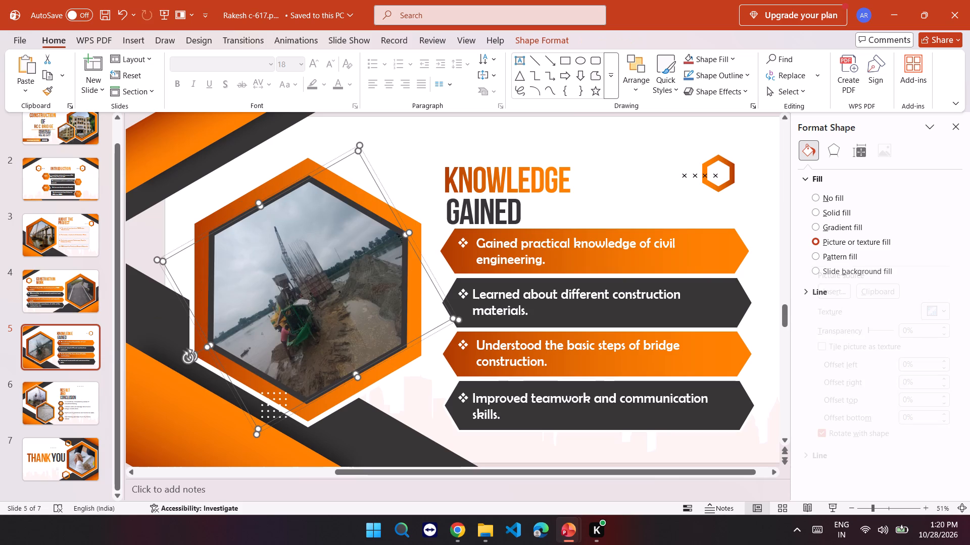
pyautogui.moveTo(185, 360); pyautogui.dragTo(182, 339)
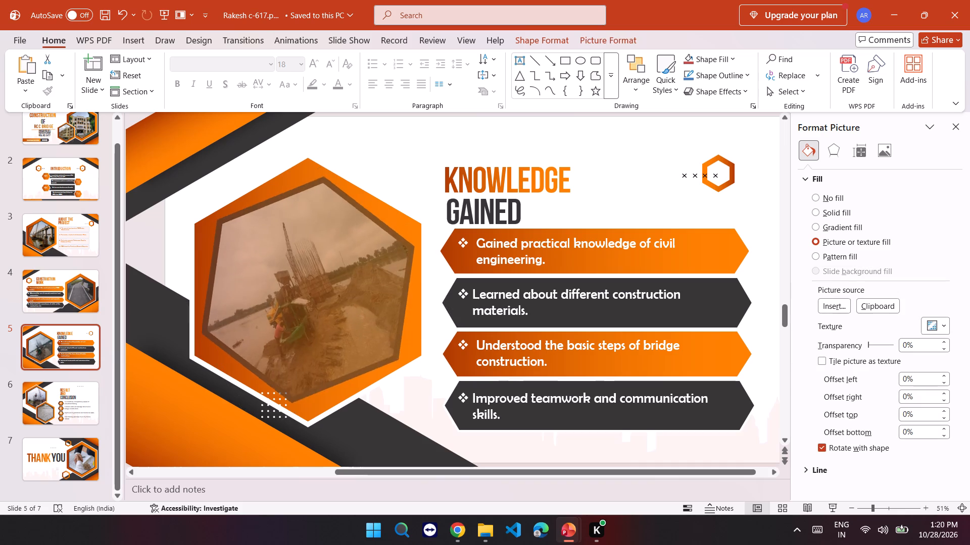
pyautogui.moveTo(182, 339); pyautogui.dragTo(181, 359)
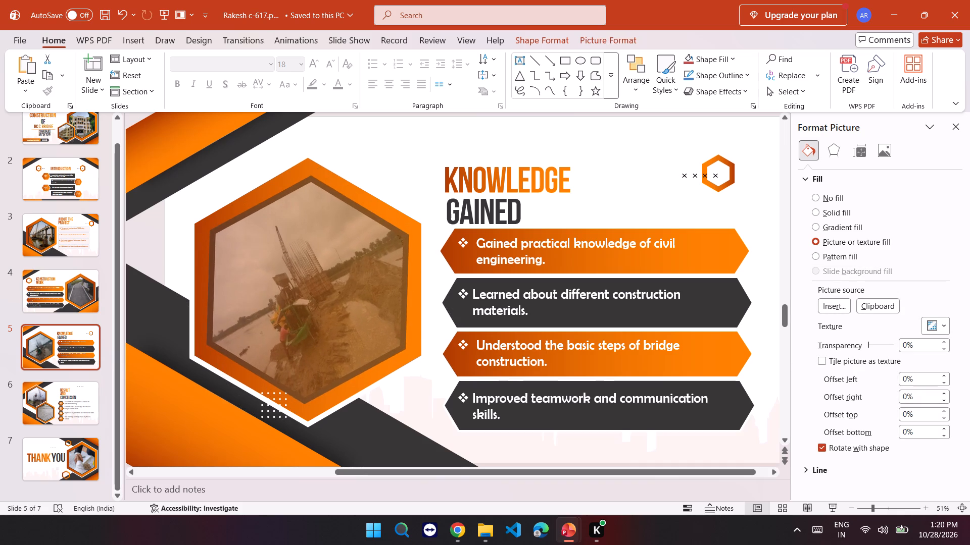
pyautogui.moveTo(181, 359); pyautogui.dragTo(181, 366)
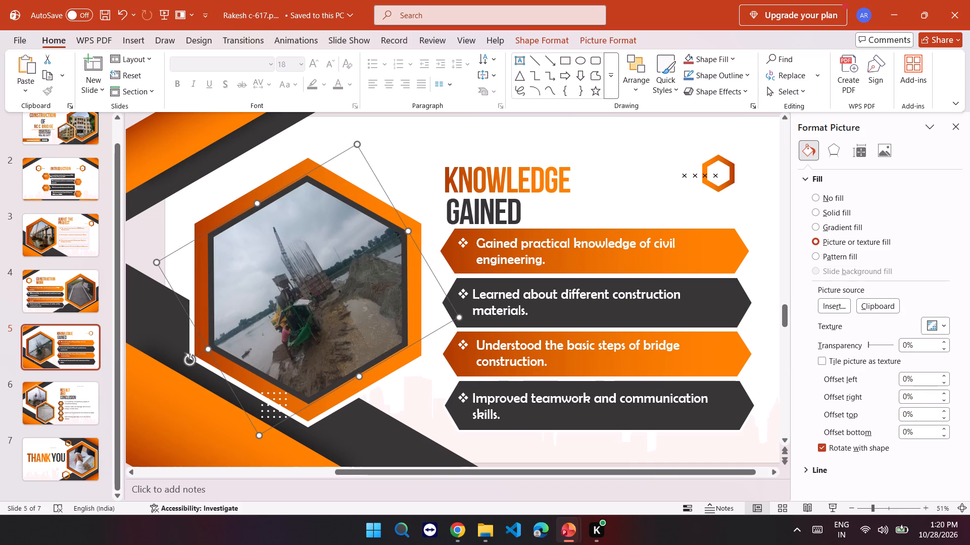
pyautogui.click(329, 339)
pyautogui.click(320, 334)
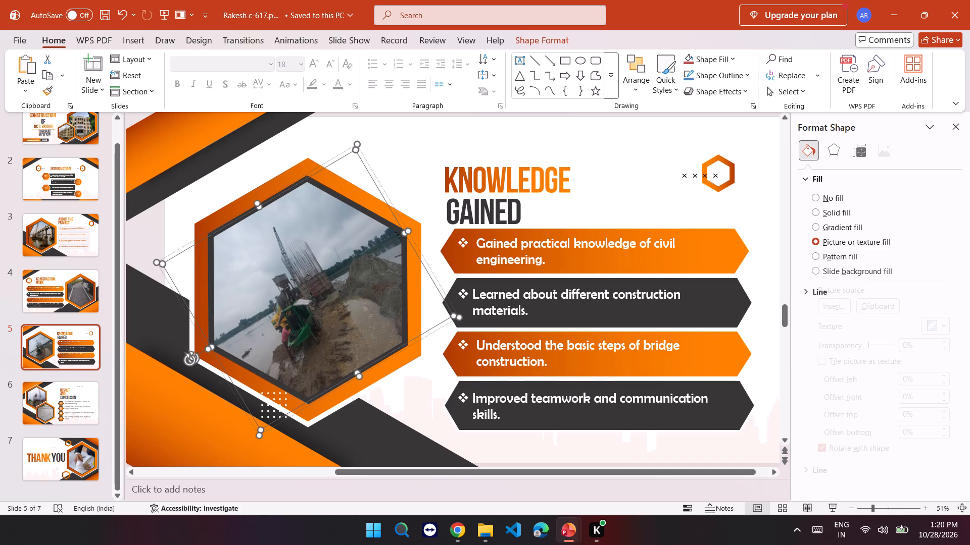
pyautogui.click(342, 442)
pyautogui.click(303, 319)
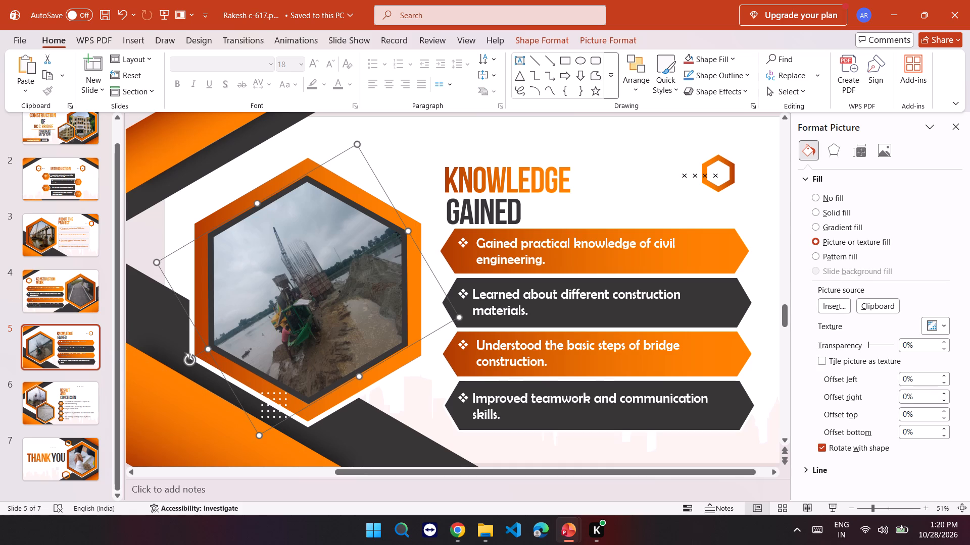
pyautogui.click(187, 359)
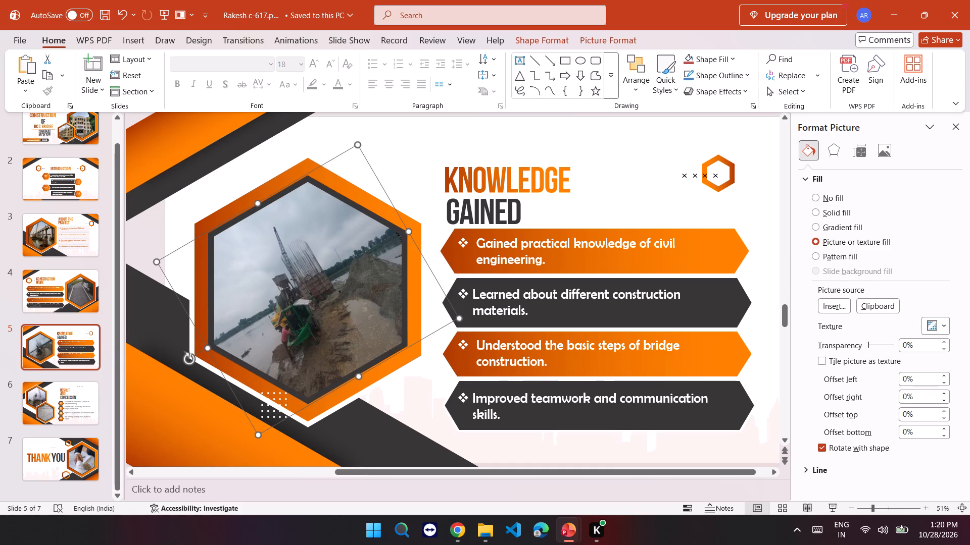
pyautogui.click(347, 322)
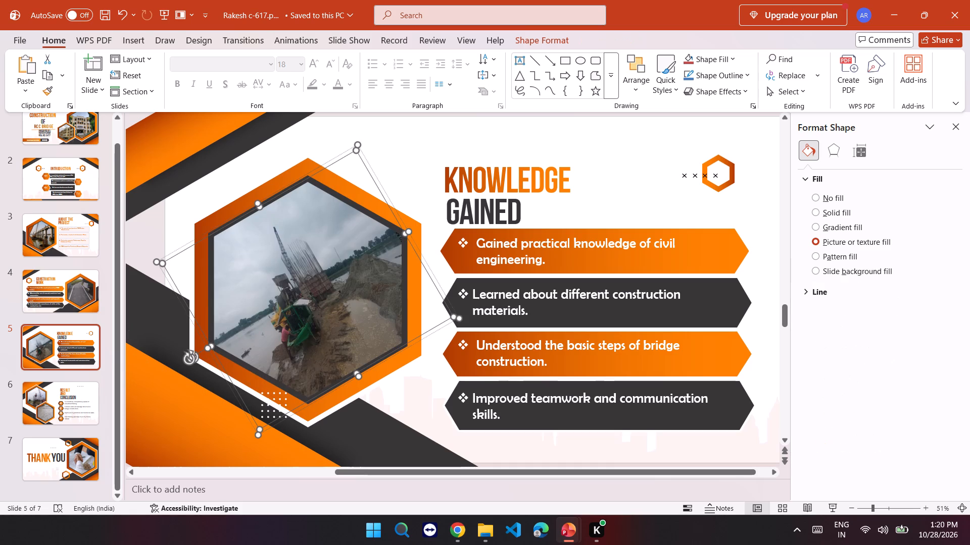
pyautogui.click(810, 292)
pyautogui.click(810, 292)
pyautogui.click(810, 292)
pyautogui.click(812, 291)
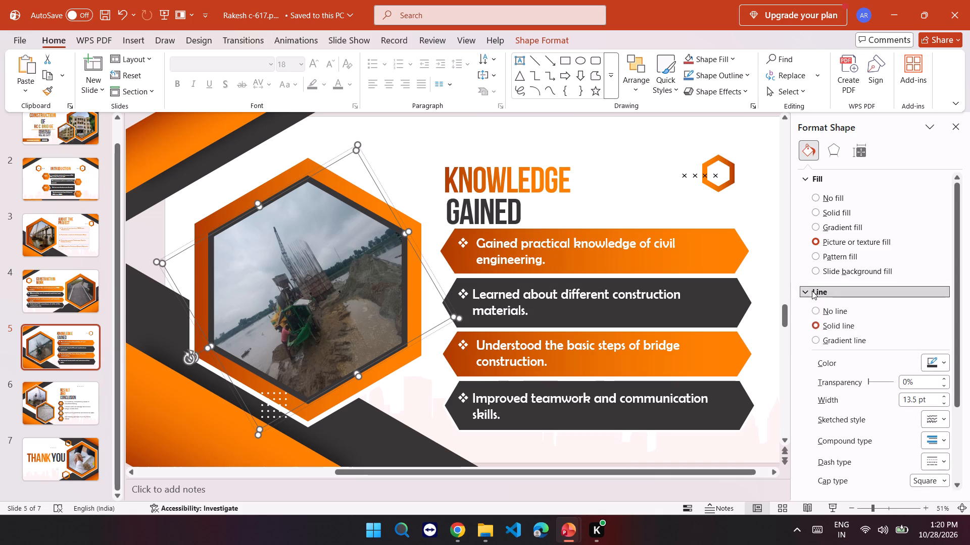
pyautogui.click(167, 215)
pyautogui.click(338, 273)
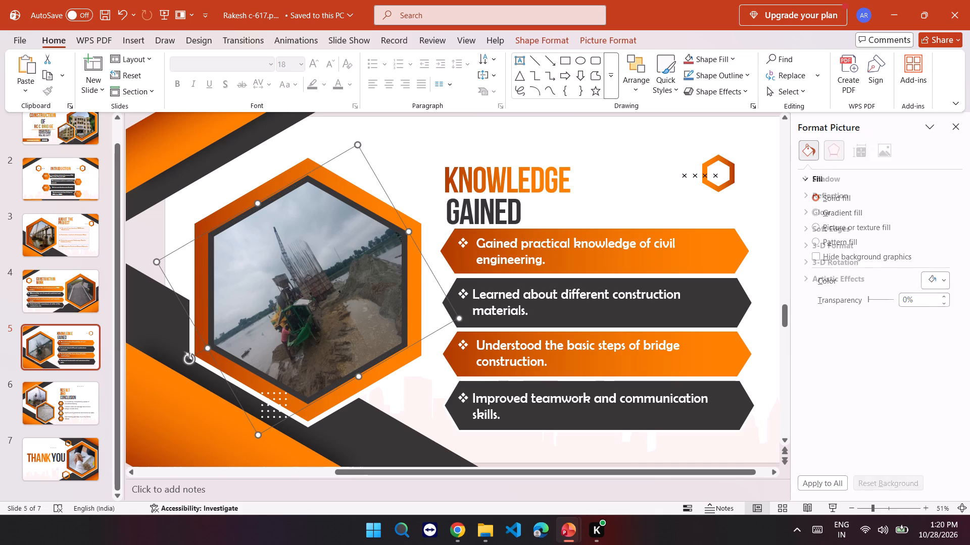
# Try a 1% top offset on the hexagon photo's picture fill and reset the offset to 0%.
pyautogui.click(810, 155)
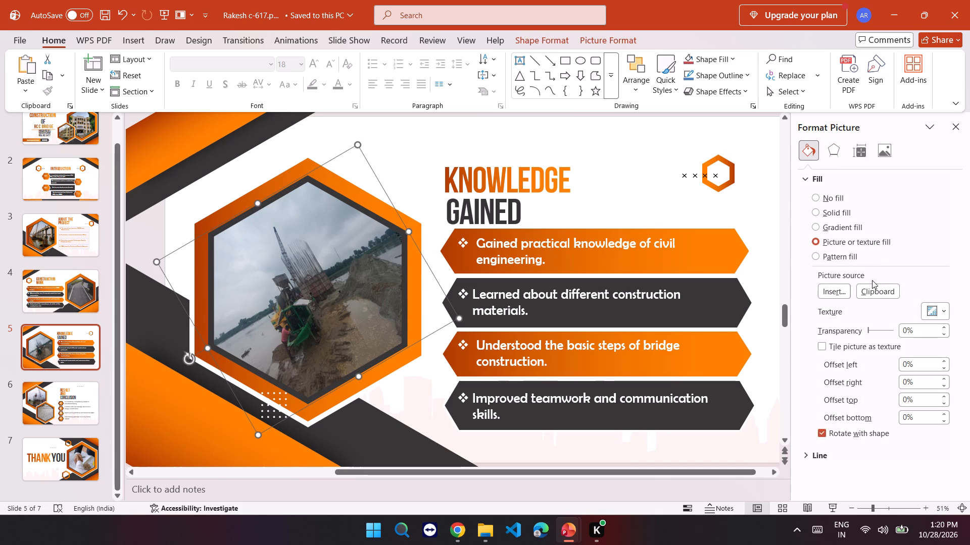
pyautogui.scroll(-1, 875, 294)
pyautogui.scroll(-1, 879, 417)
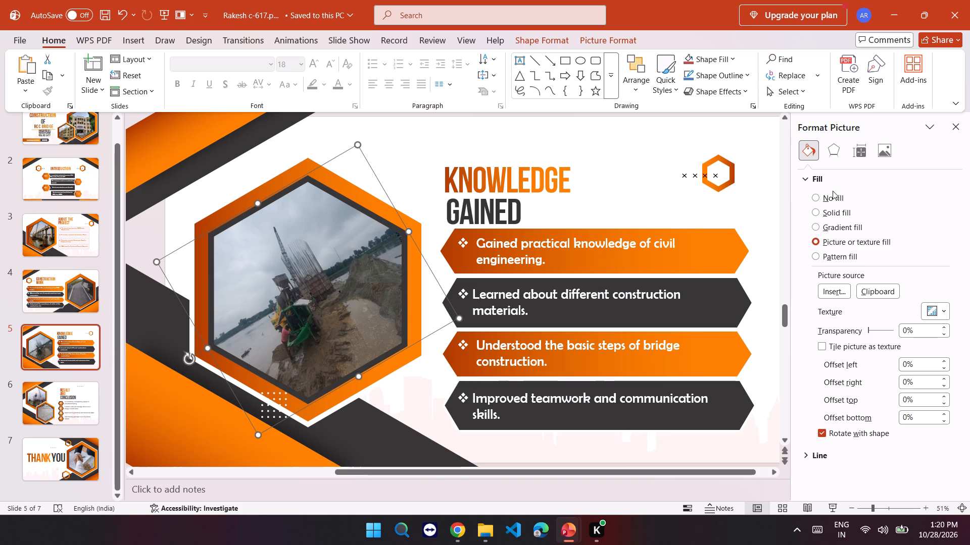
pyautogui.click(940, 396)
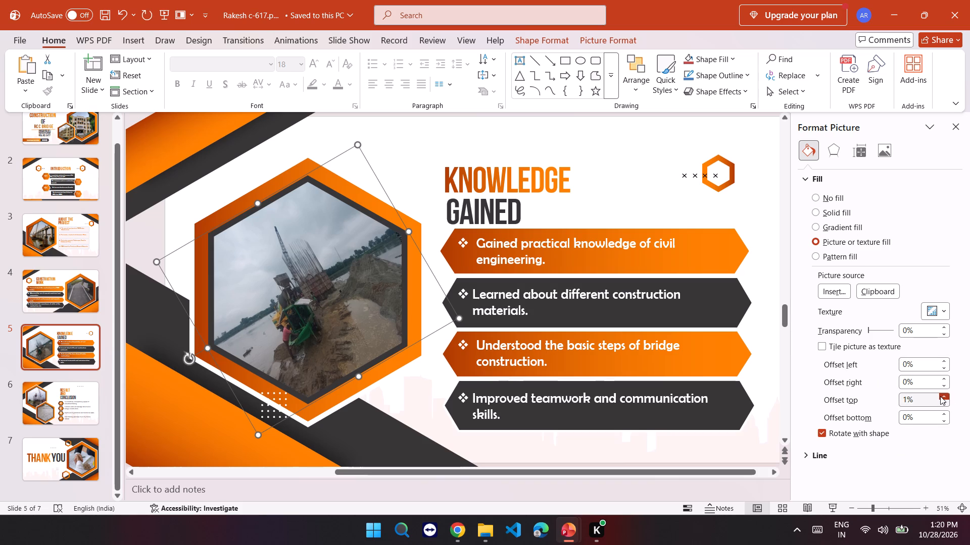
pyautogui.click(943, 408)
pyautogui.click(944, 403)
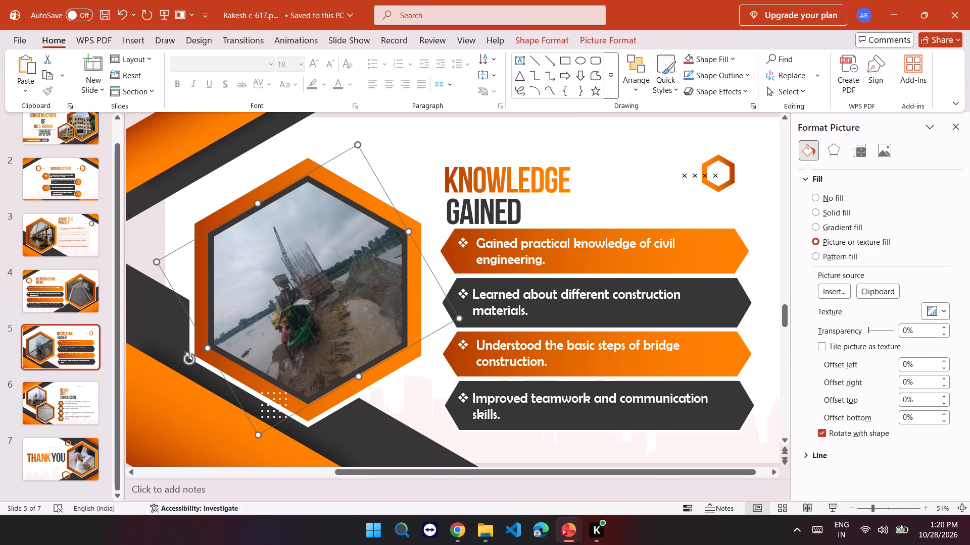
# On the About the Project slide, set the hexagon bridge photo's picture fill right offset to -7%.
pyautogui.click(415, 172)
pyautogui.scroll(-2, 79, 309)
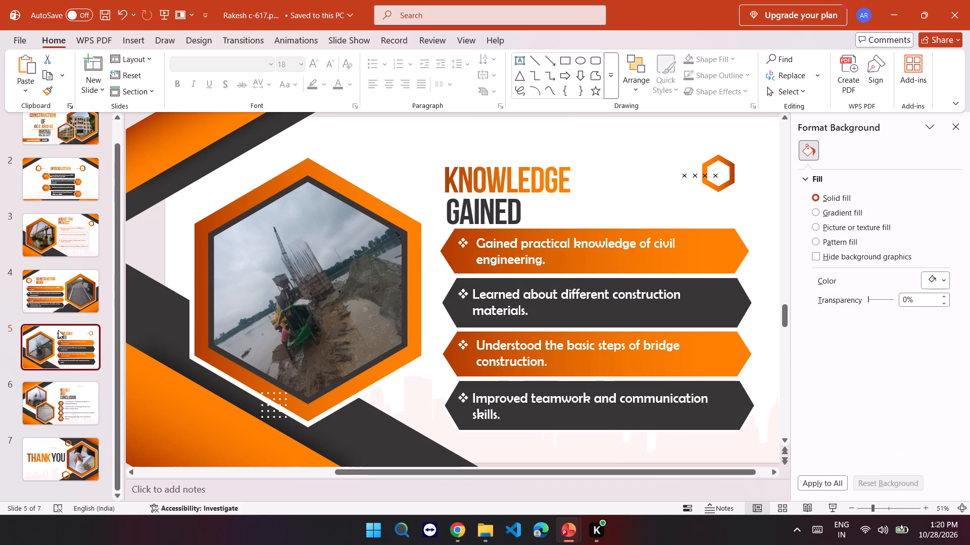
pyautogui.click(57, 249)
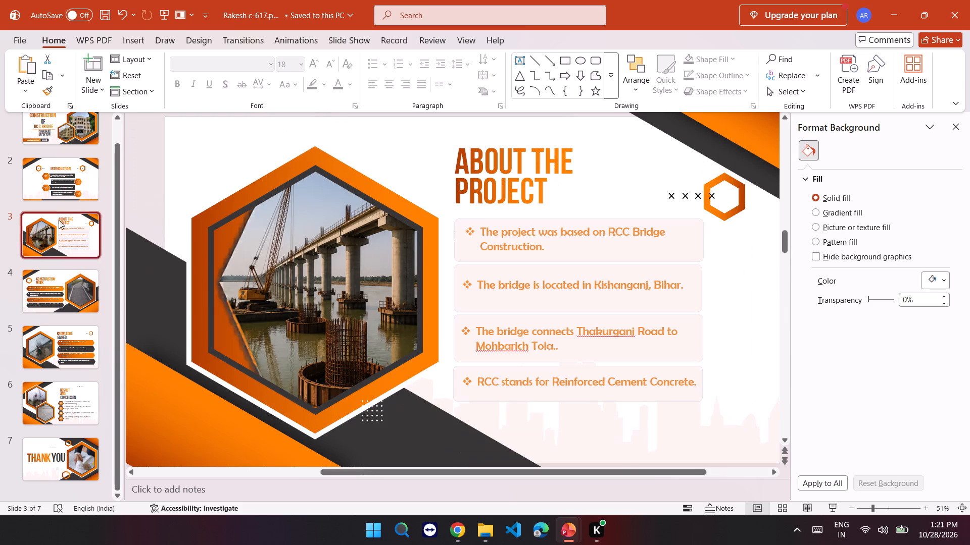
pyautogui.click(63, 198)
pyautogui.click(55, 232)
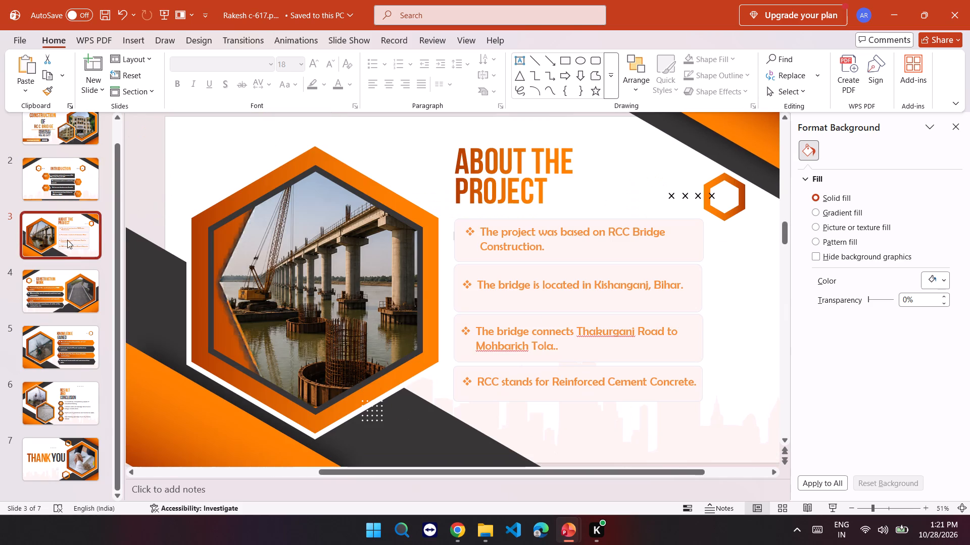
pyautogui.click(307, 282)
pyautogui.click(307, 282)
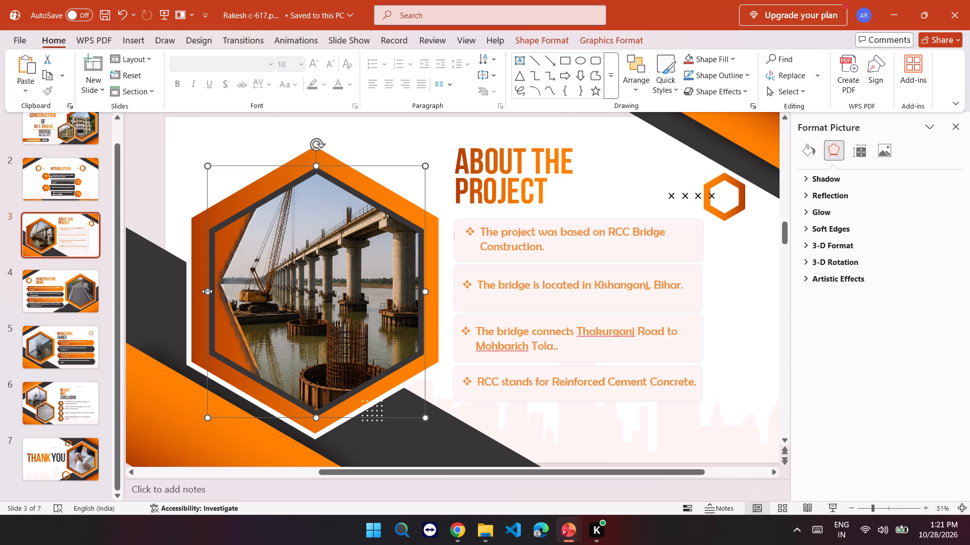
pyautogui.click(808, 140)
pyautogui.click(802, 155)
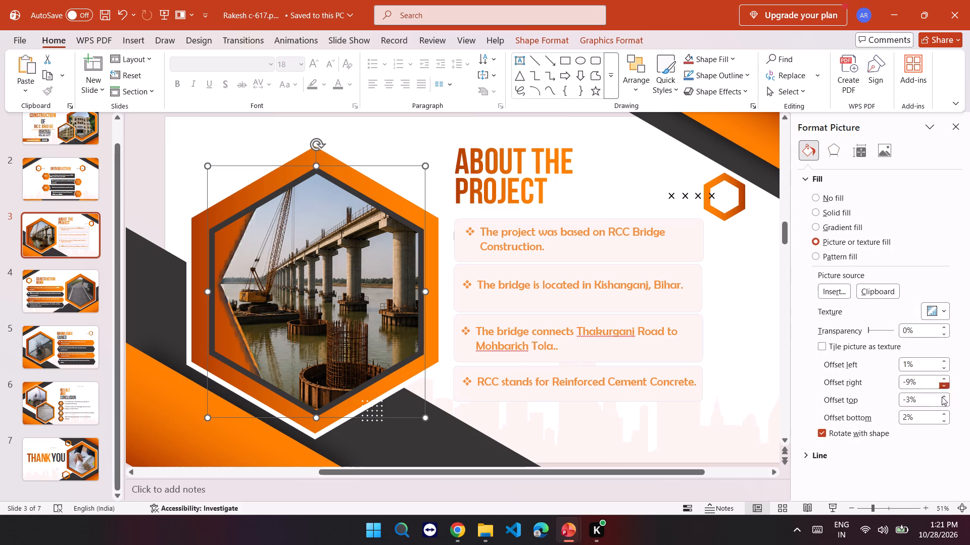
pyautogui.click(943, 381)
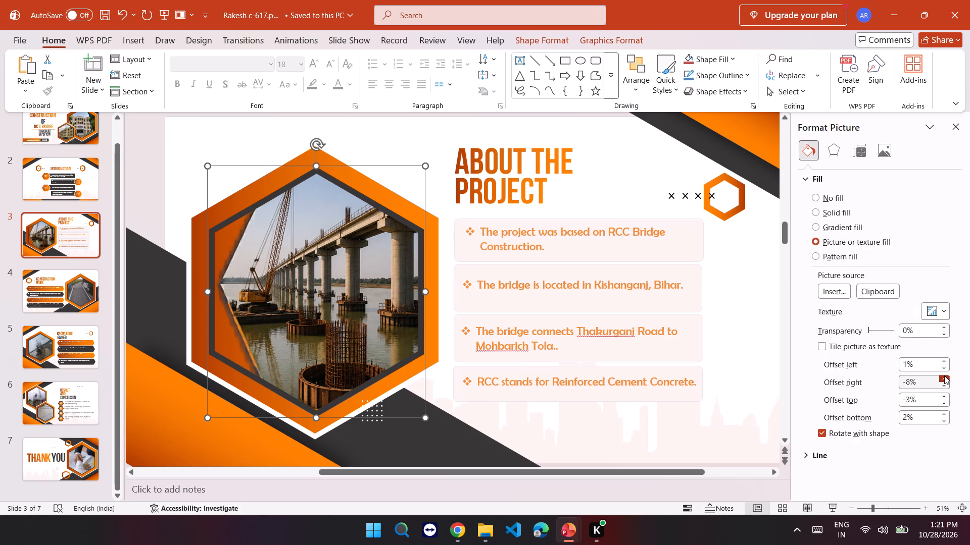
pyautogui.click(944, 375)
# Set the left offset of the About the Project hexagon photo's picture fill to -17% so the image fills the frame.
pyautogui.click(944, 362)
pyautogui.tripleClick(945, 368)
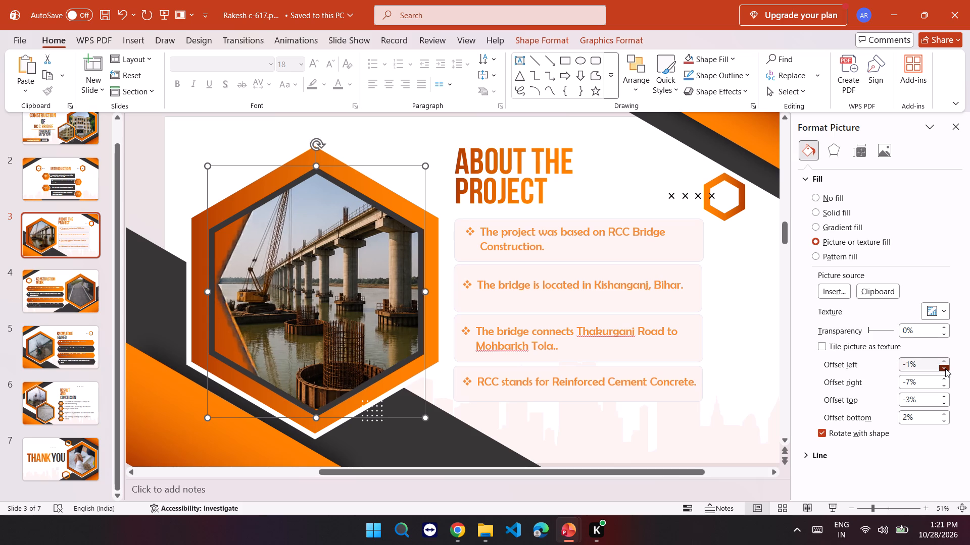
pyautogui.tripleClick(945, 368)
pyautogui.tripleClick(945, 366)
pyautogui.tripleClick(945, 366)
pyautogui.click(945, 365)
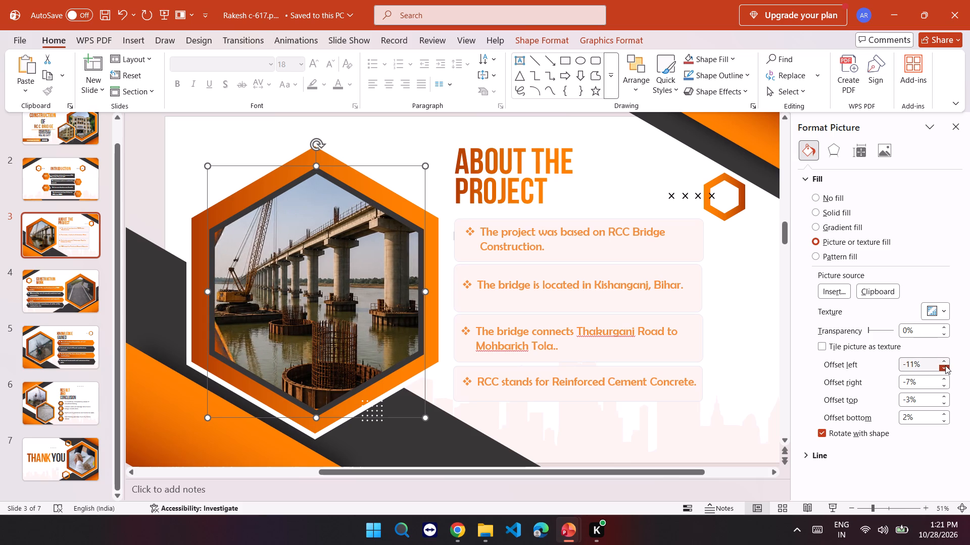
pyautogui.tripleClick(945, 365)
pyautogui.doubleClick(945, 365)
pyautogui.doubleClick(945, 365)
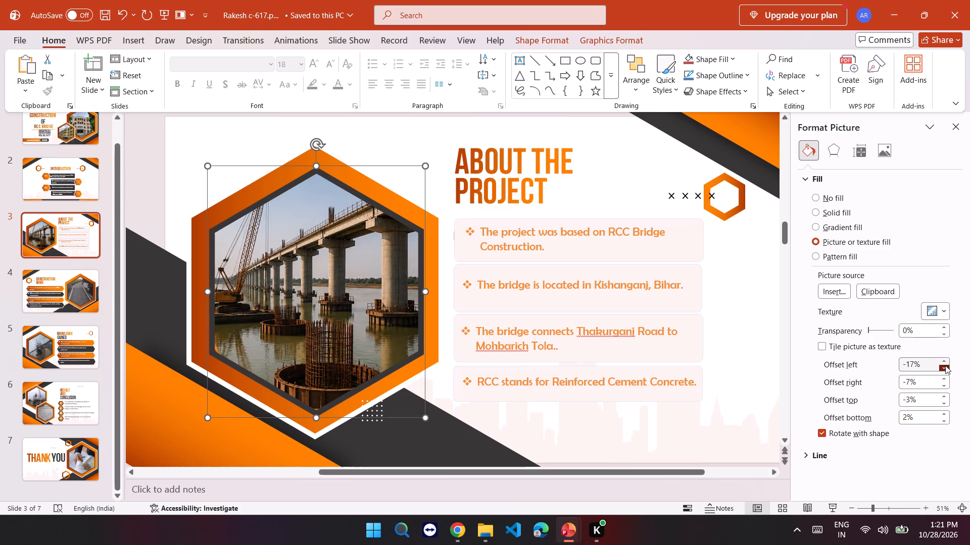
# Return to the Knowledge Gained slide to continue checking the remaining slides.
pyautogui.click(85, 346)
pyautogui.click(74, 381)
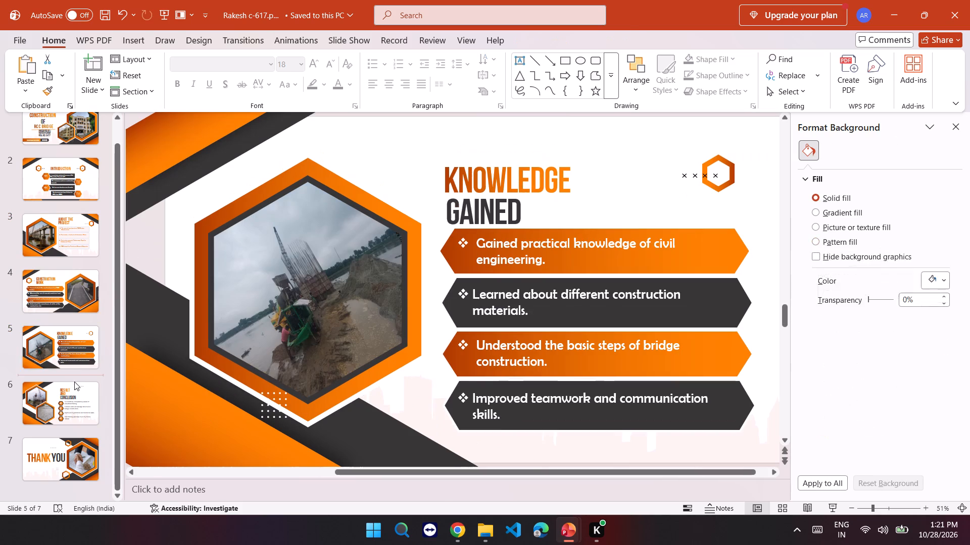
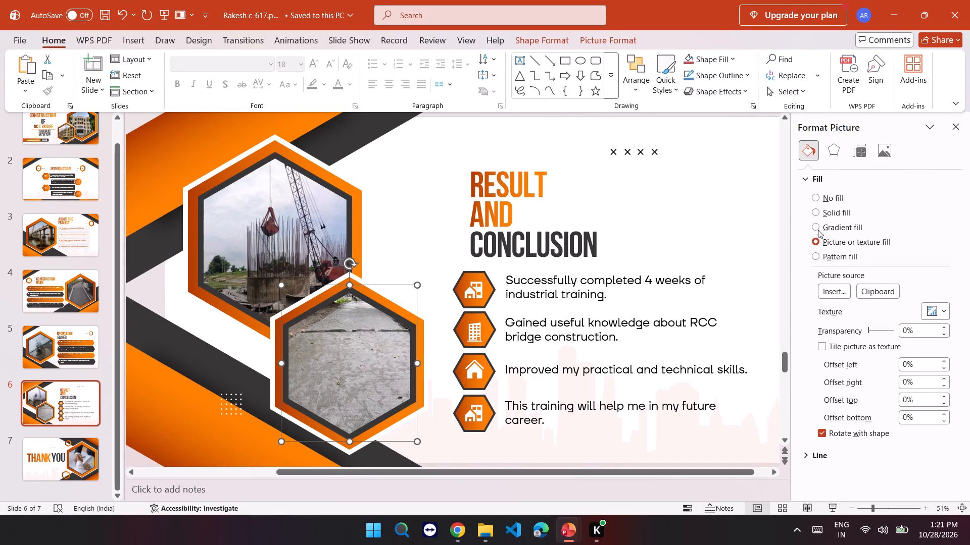
# Fill the lower hexagon on the Result and Conclusion slide with the picture from the clipboard.
pyautogui.click(883, 284)
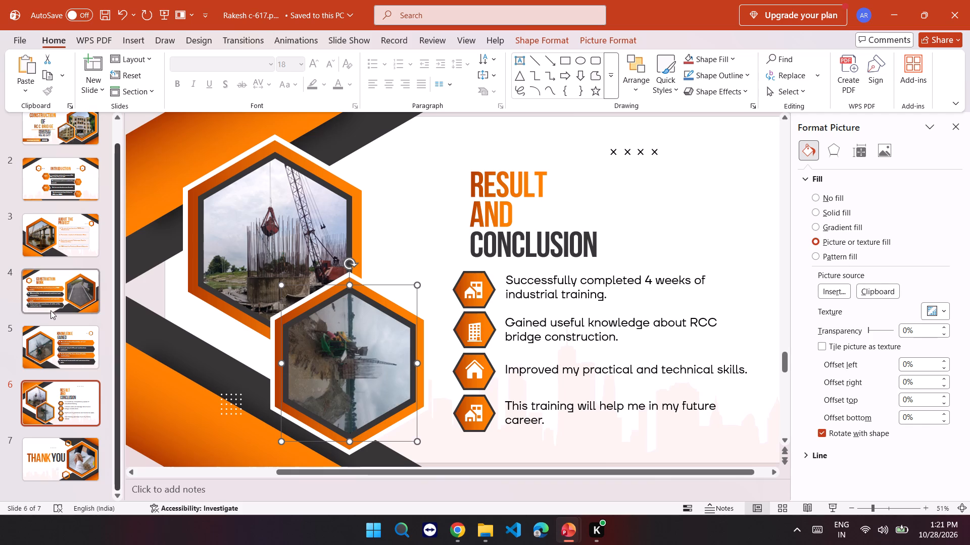
# Go to the Construction Work slide to check its content and hexagon photo.
pyautogui.click(81, 300)
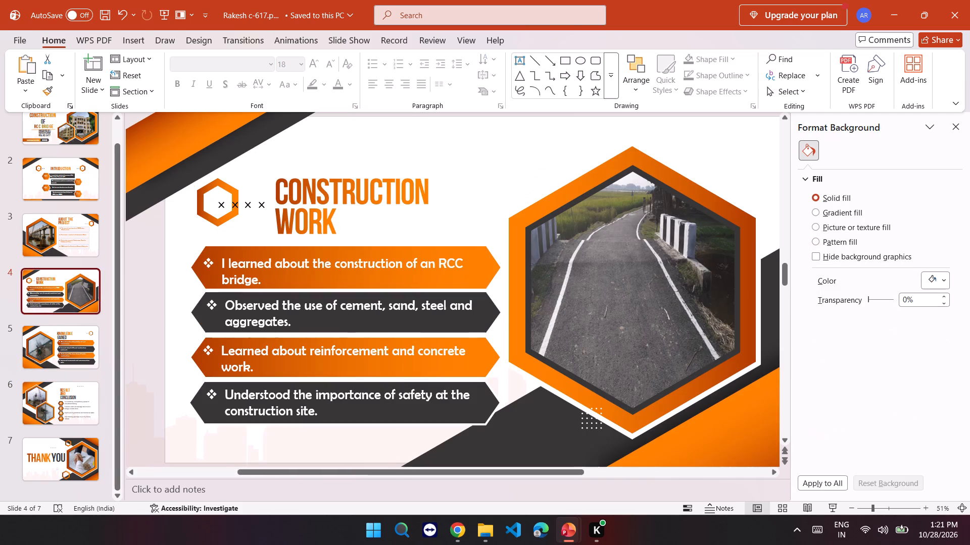
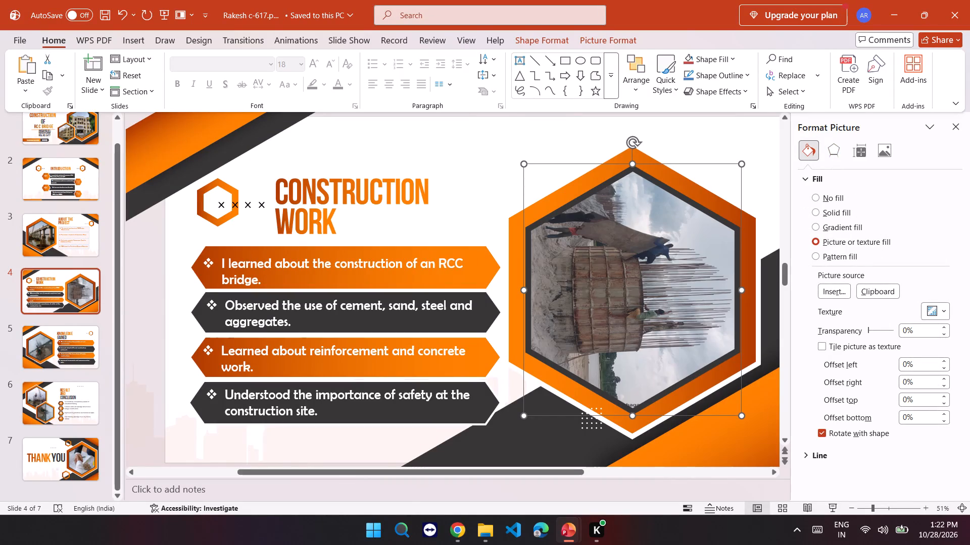
# Rotate the hexagon photo of the bridge pier on the Construction Work slide left 90°.
pyautogui.scroll(-2, 42, 339)
pyautogui.click(54, 405)
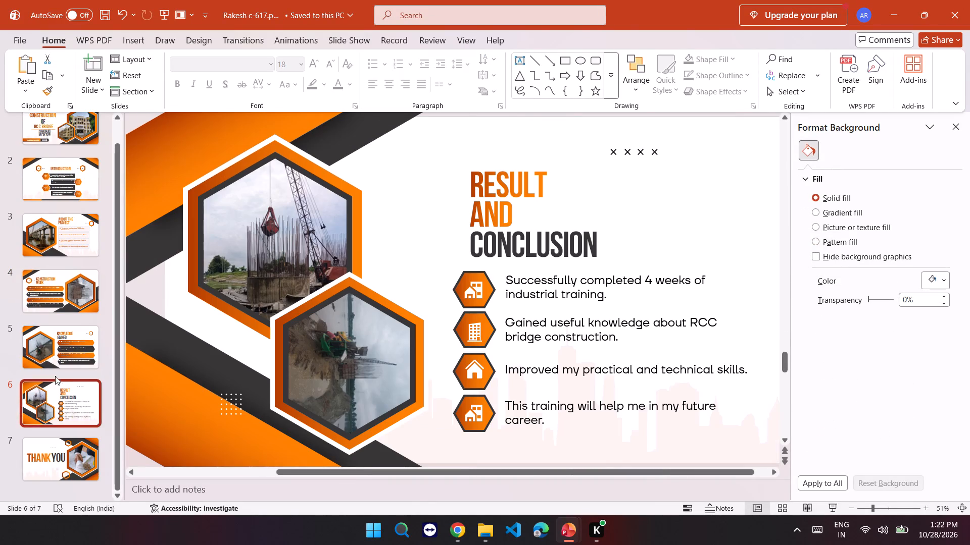
pyautogui.click(64, 297)
pyautogui.click(66, 339)
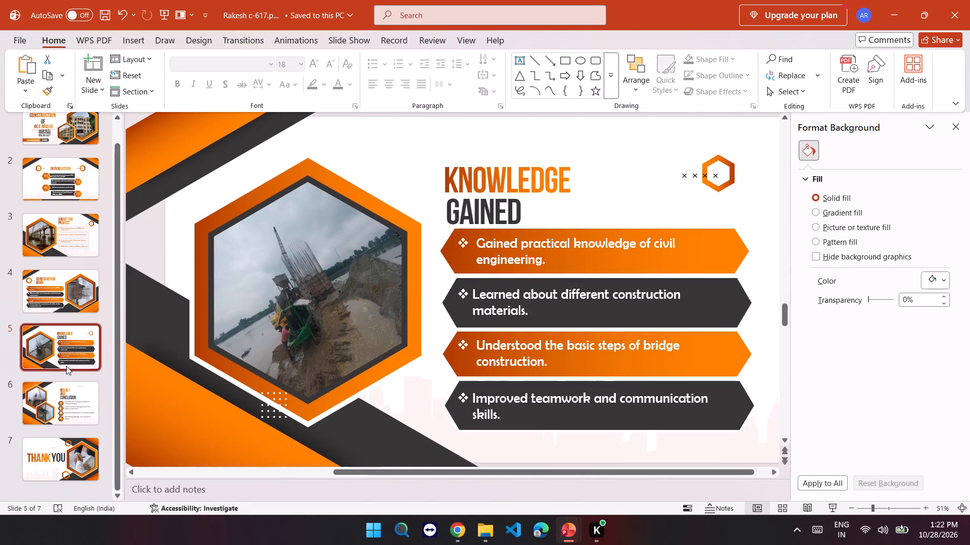
pyautogui.click(79, 281)
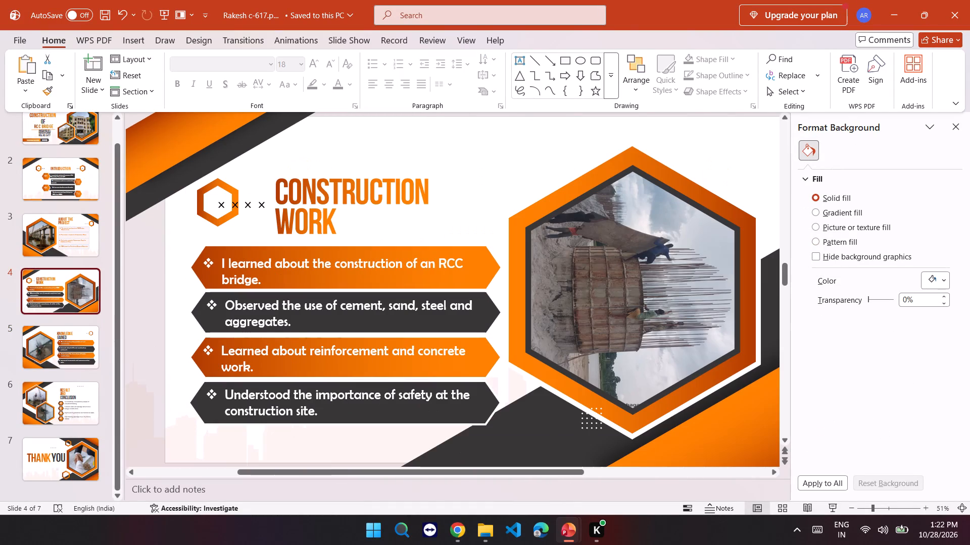
pyautogui.click(643, 294)
pyautogui.click(595, 36)
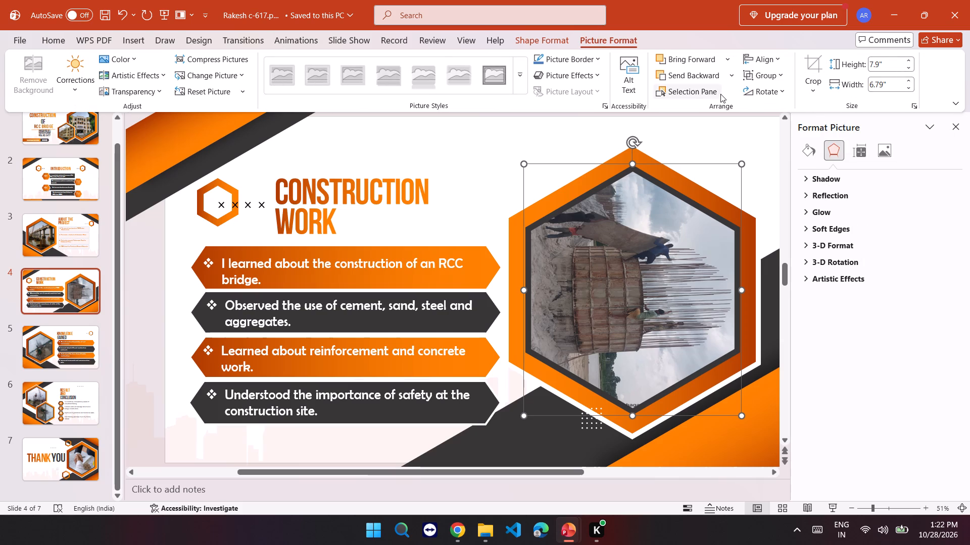
pyautogui.click(818, 89)
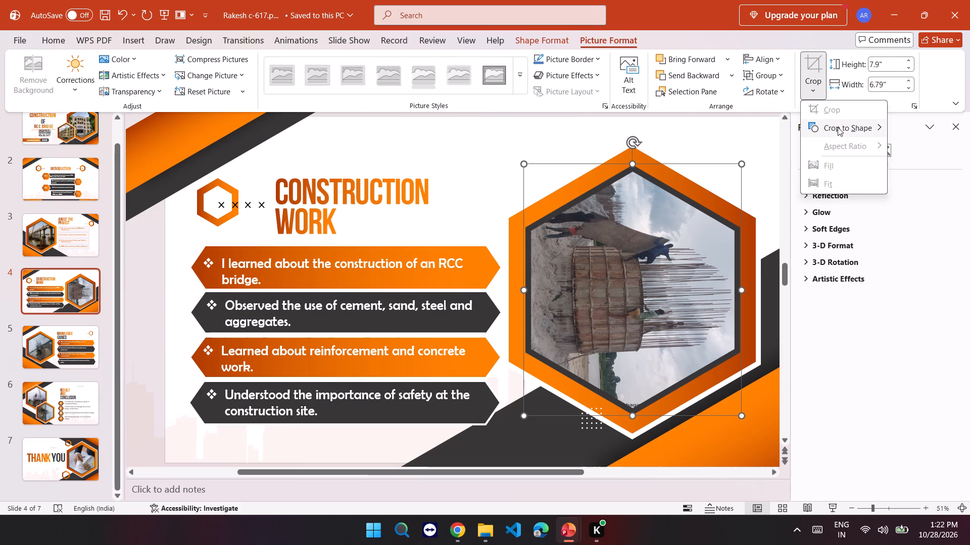
pyautogui.click(838, 127)
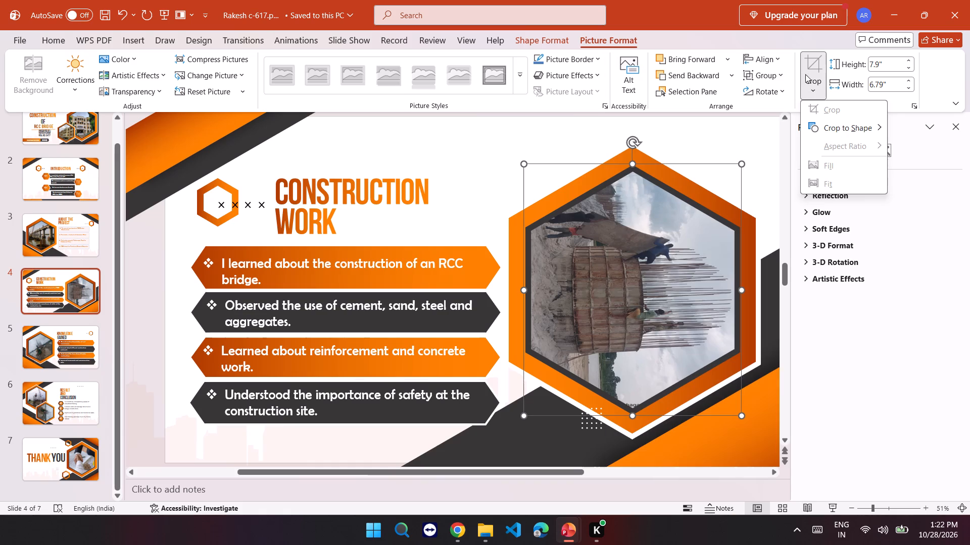
pyautogui.click(812, 78)
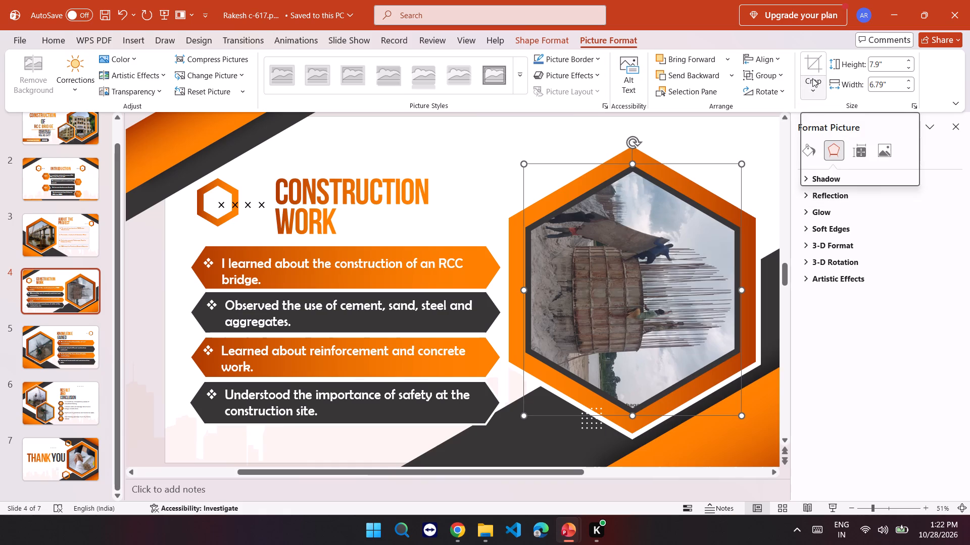
pyautogui.click(781, 92)
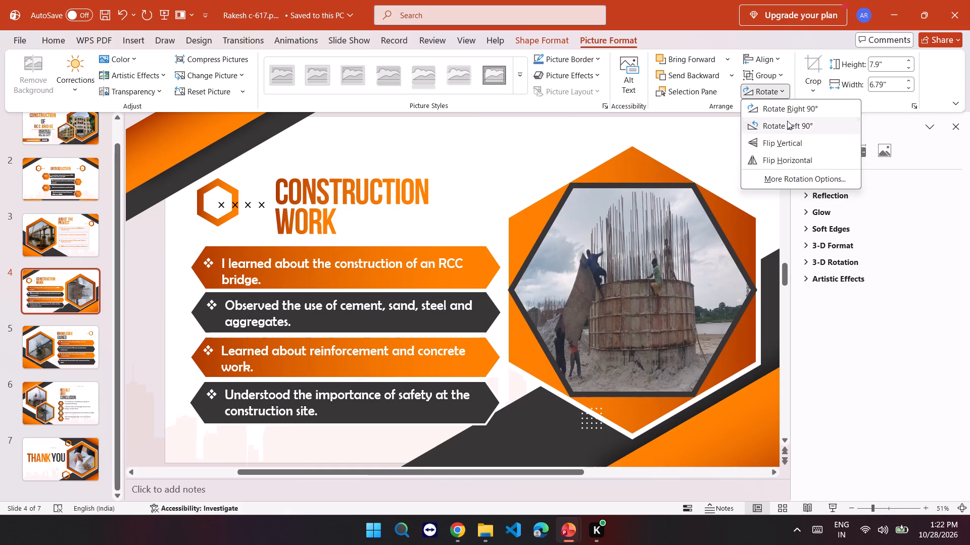
pyautogui.click(787, 121)
# Rotate the lower hexagon photo on the Result and Conclusion slide left 90°.
pyautogui.click(60, 340)
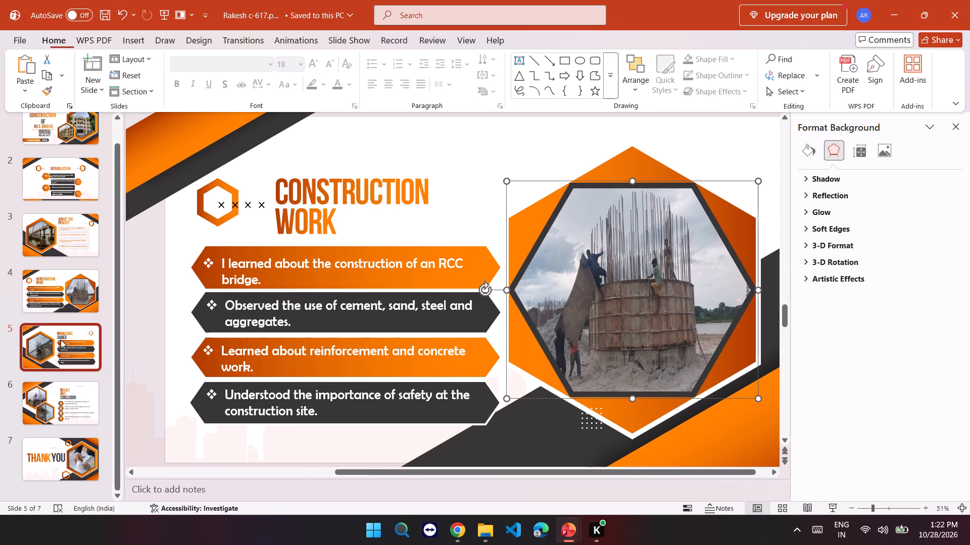
pyautogui.click(64, 407)
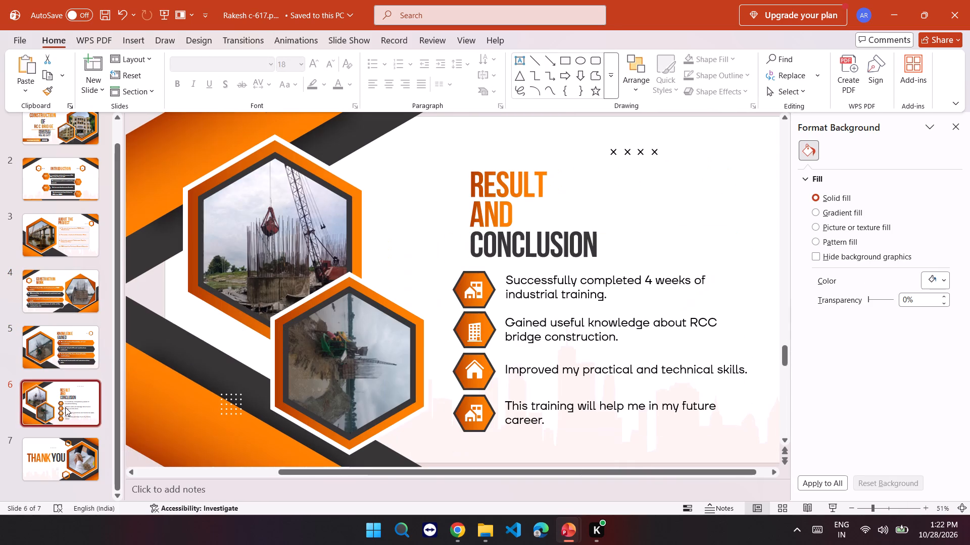
pyautogui.click(326, 361)
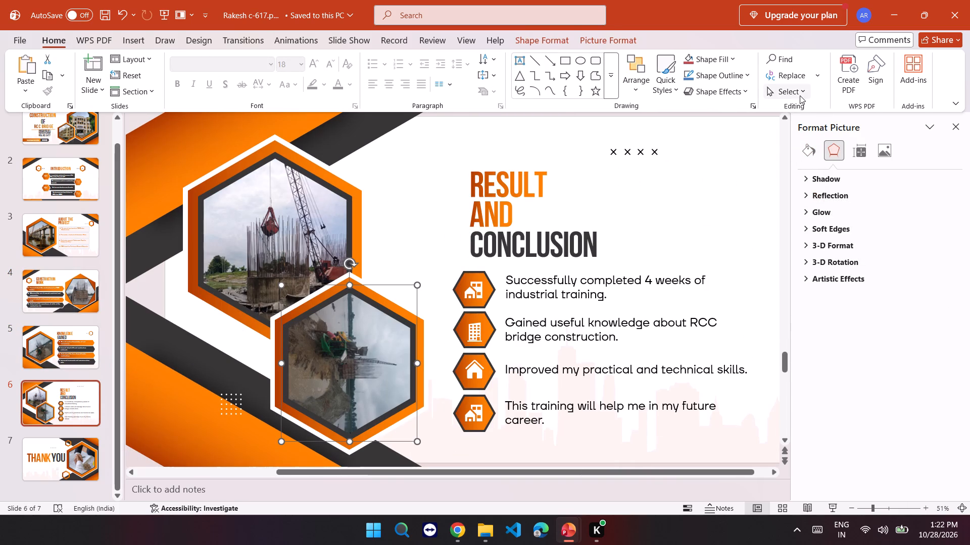
pyautogui.click(603, 44)
pyautogui.click(774, 88)
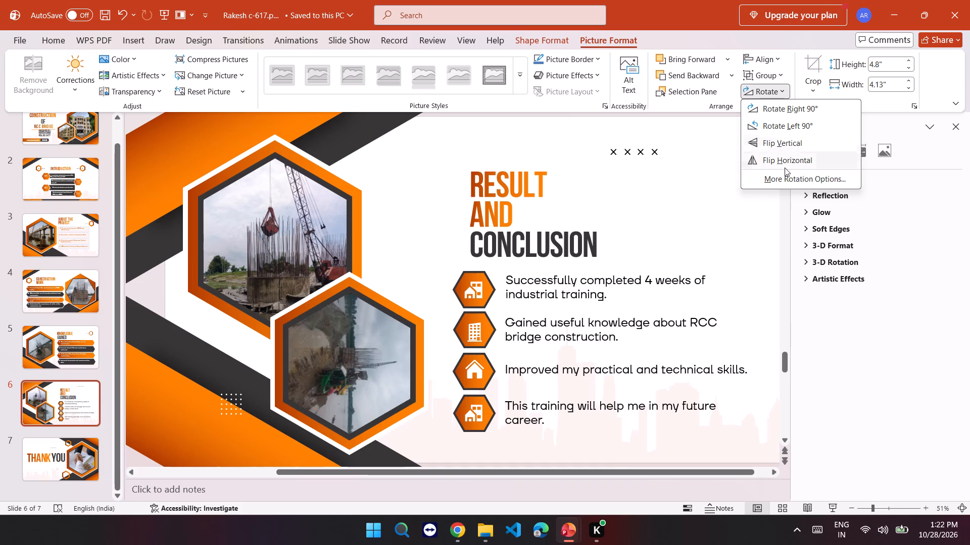
pyautogui.click(793, 127)
# Review all the slides from the title to Thank You, checking their photos, text and layout.
pyautogui.scroll(-3, 52, 381)
pyautogui.click(49, 399)
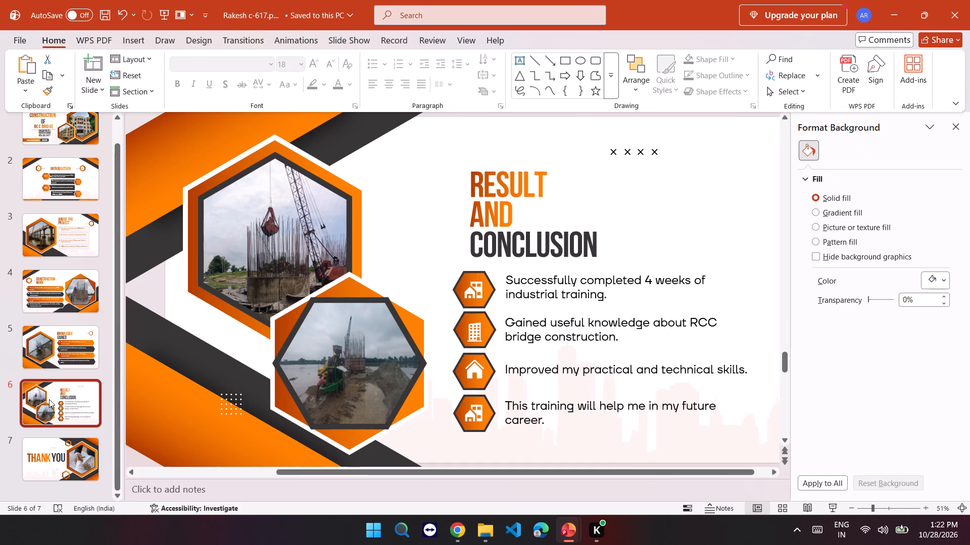
pyautogui.click(78, 339)
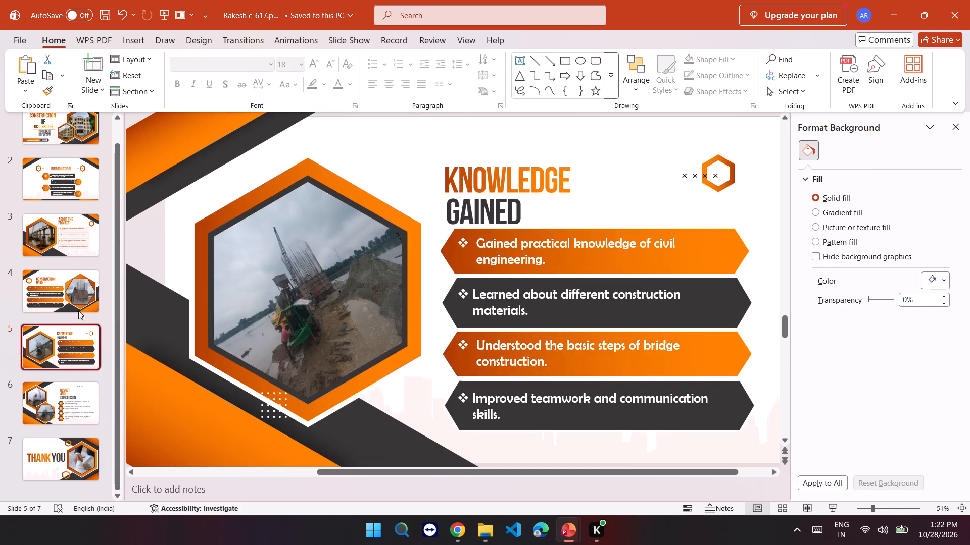
pyautogui.click(78, 290)
pyautogui.click(75, 241)
pyautogui.click(74, 180)
pyautogui.click(71, 135)
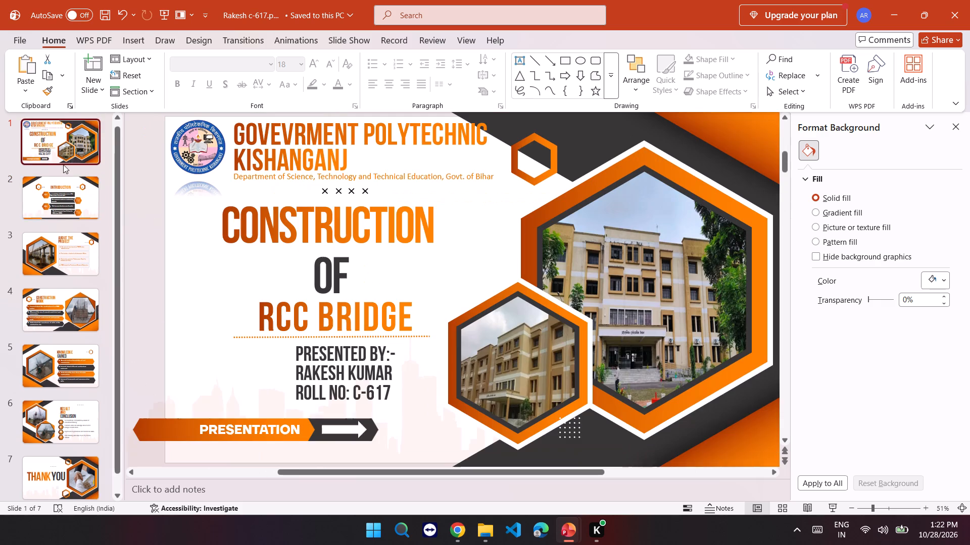
pyautogui.click(59, 260)
pyautogui.scroll(-3, 61, 297)
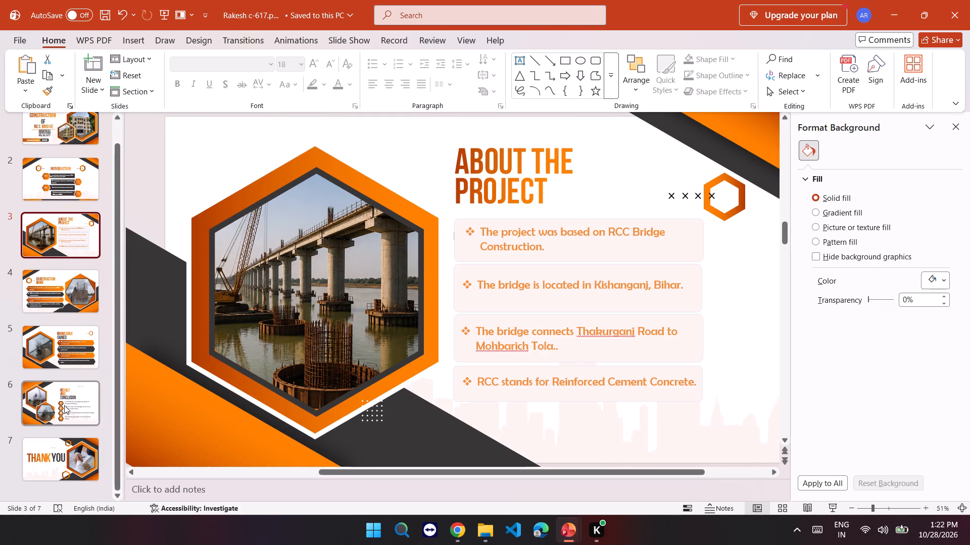
pyautogui.click(64, 405)
pyautogui.click(76, 462)
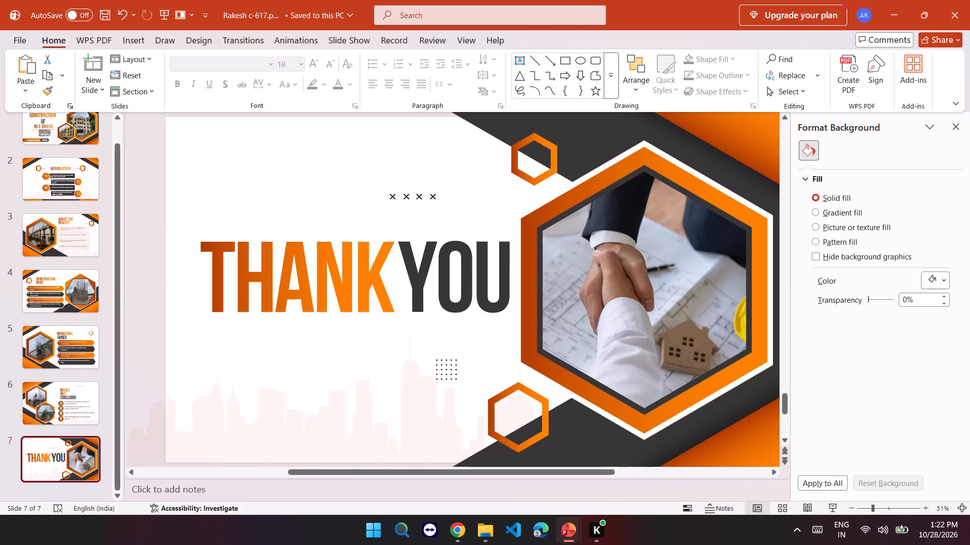
pyautogui.click(77, 385)
pyautogui.click(77, 346)
pyautogui.click(75, 291)
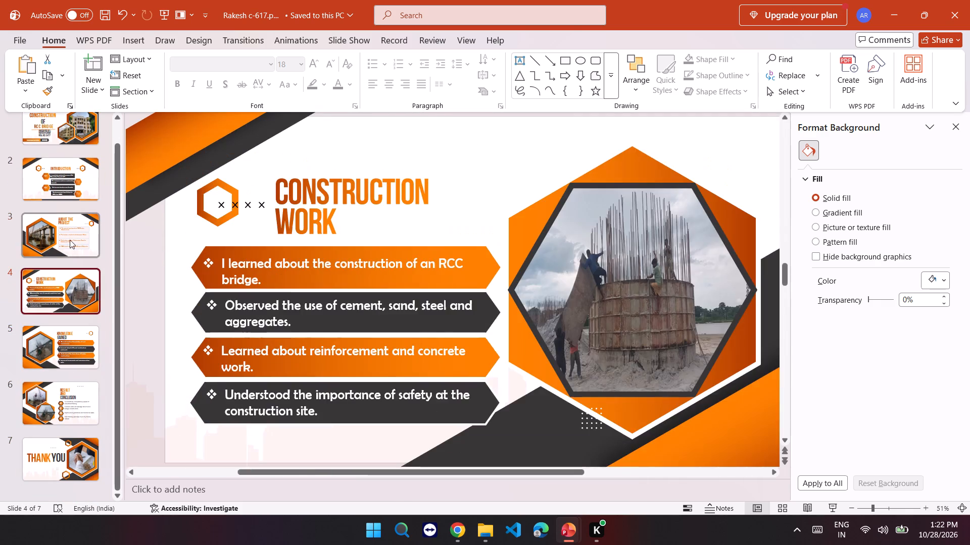
pyautogui.click(70, 240)
pyautogui.click(70, 136)
pyautogui.click(59, 247)
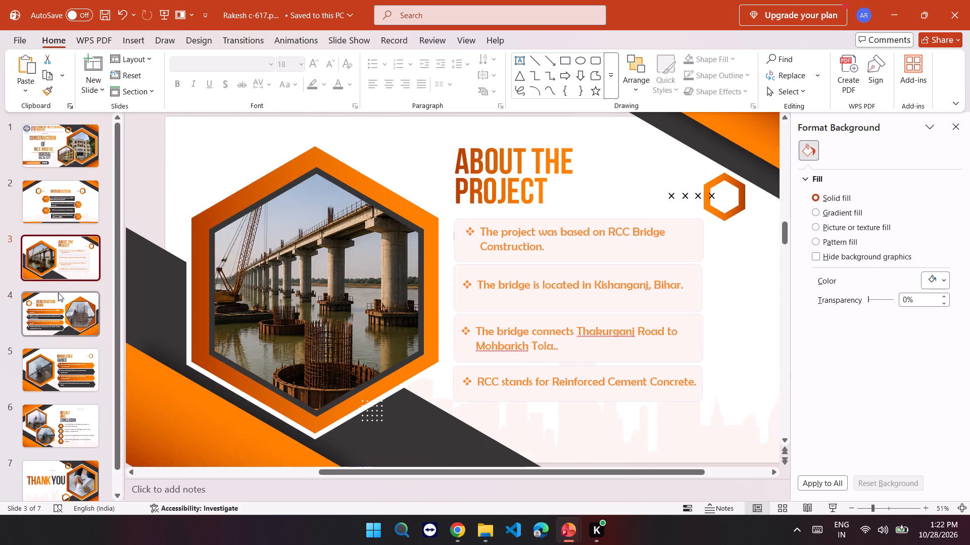
pyautogui.scroll(-5, 57, 312)
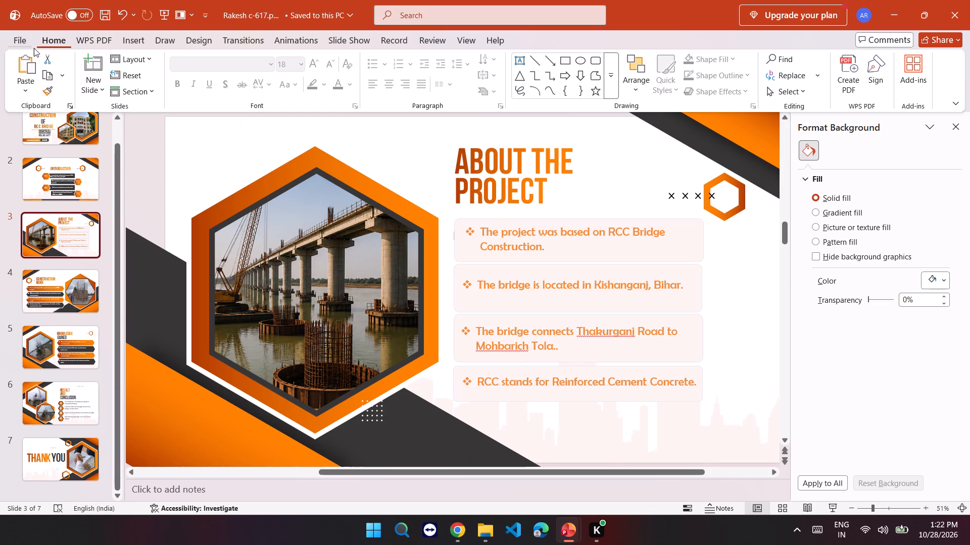
pyautogui.click(41, 145)
pyautogui.click(46, 129)
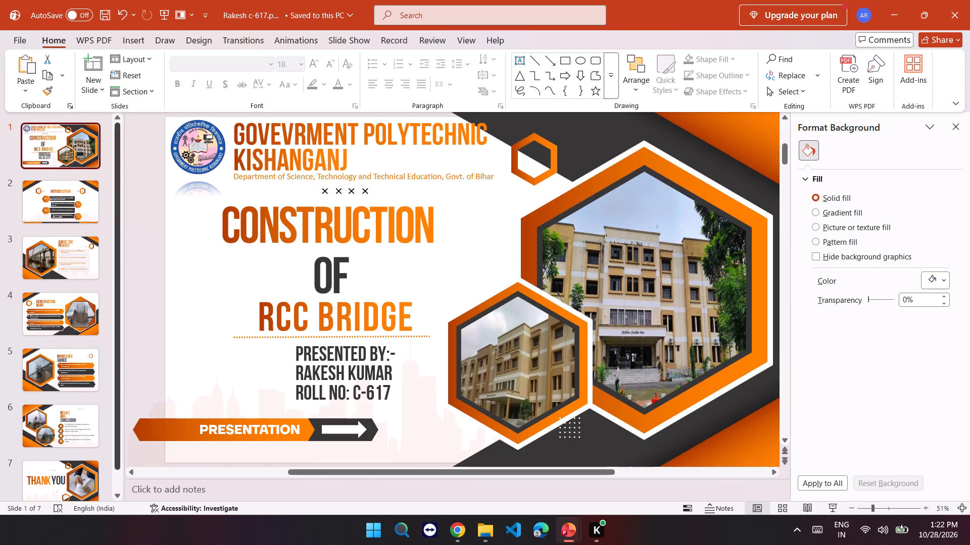
# Open the file management page for the c-617 presentation.
pyautogui.click(32, 41)
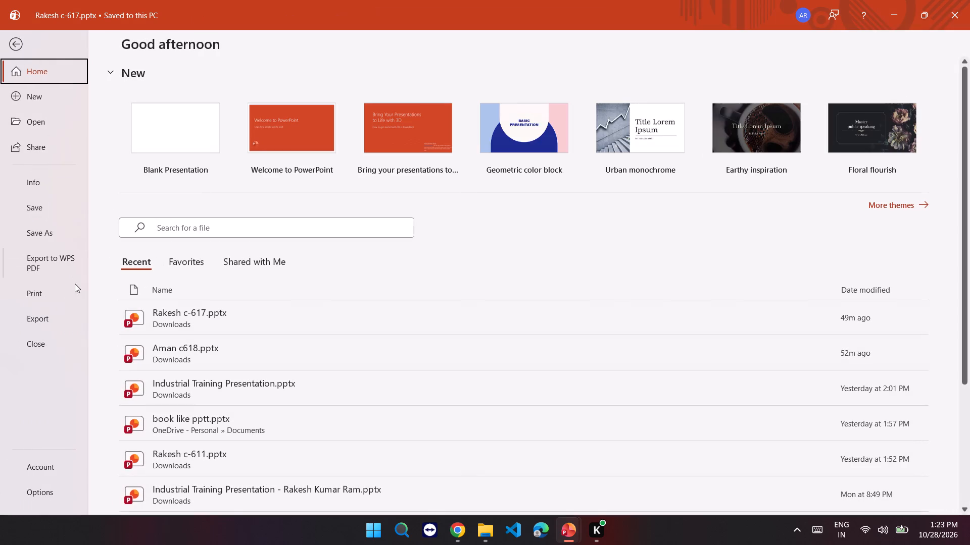